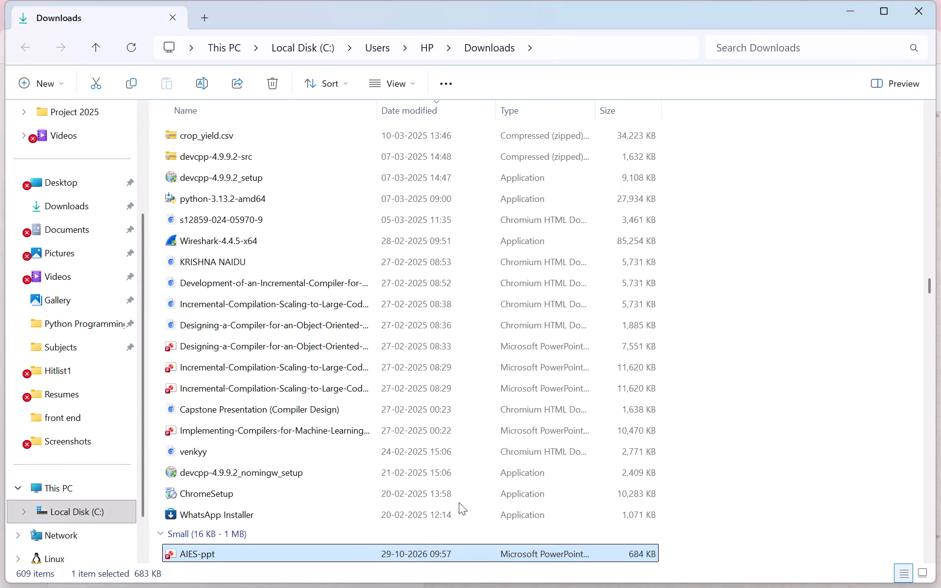
Open the AIES-ppt presentation from the Downloads folder and enable editing.
{"action": "left_click", "coordinate": [301, 550]}
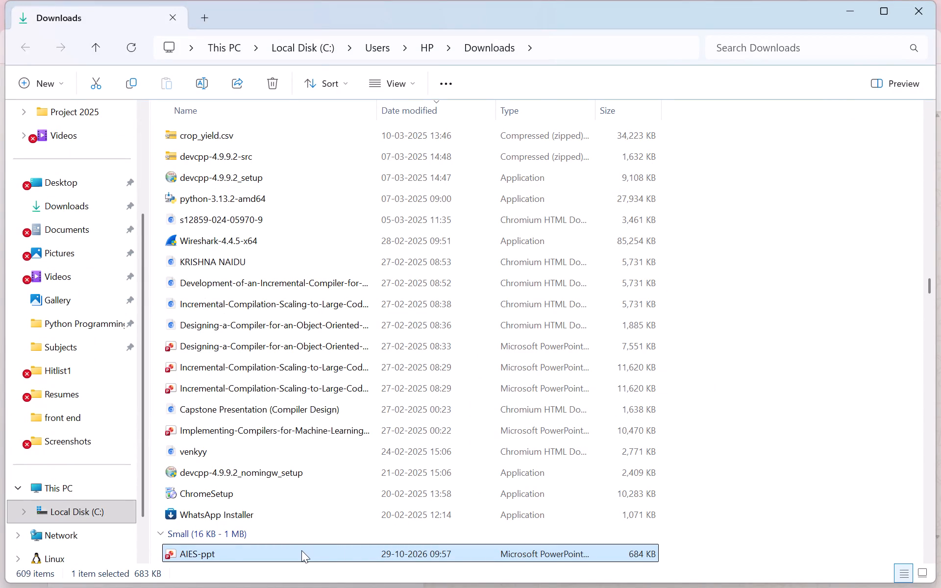
{"action": "double_click", "coordinate": [301, 550]}
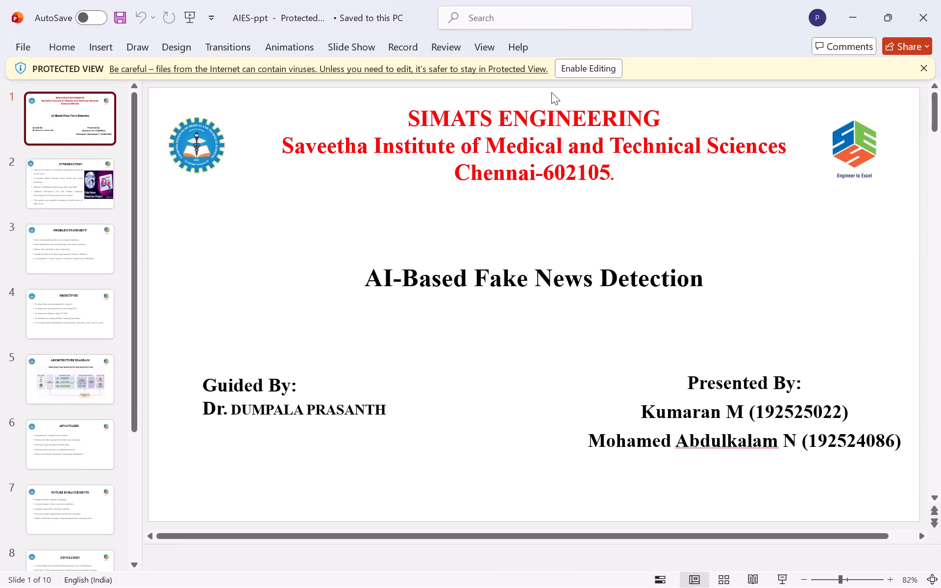
{"action": "left_click", "coordinate": [589, 61]}
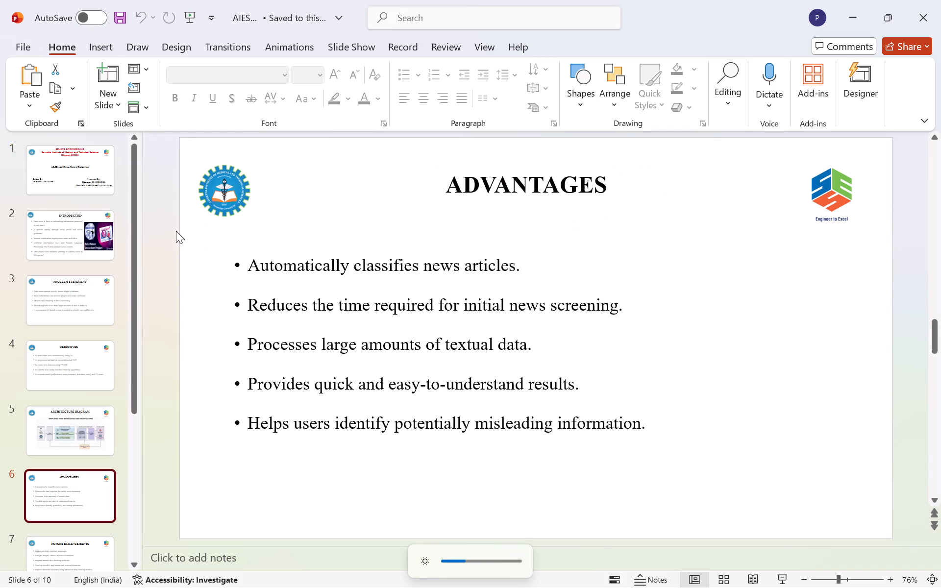
Look through the opening slides and delete the Architecture Diagram slide, number 5, from the AIES-ppt presentation.
{"action": "left_click", "coordinate": [65, 176]}
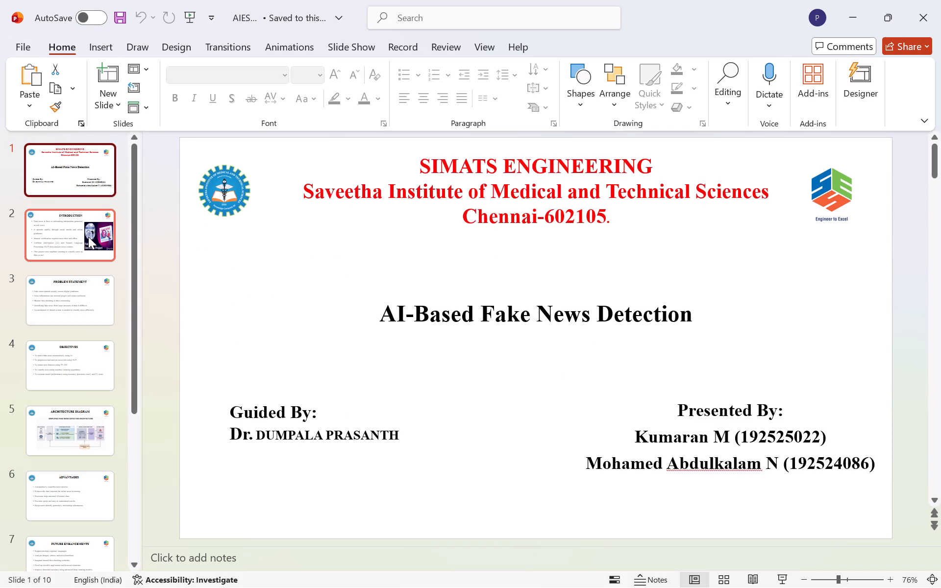
{"action": "left_click", "coordinate": [88, 237]}
{"action": "scroll", "coordinate": [101, 289], "scroll_direction": "down", "scroll_amount": 1}
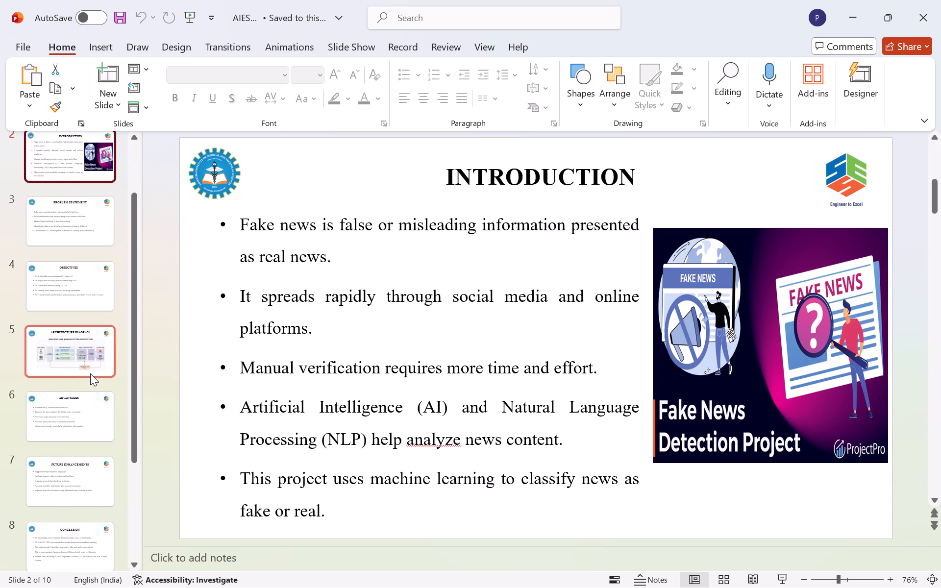
{"action": "left_click", "coordinate": [86, 345]}
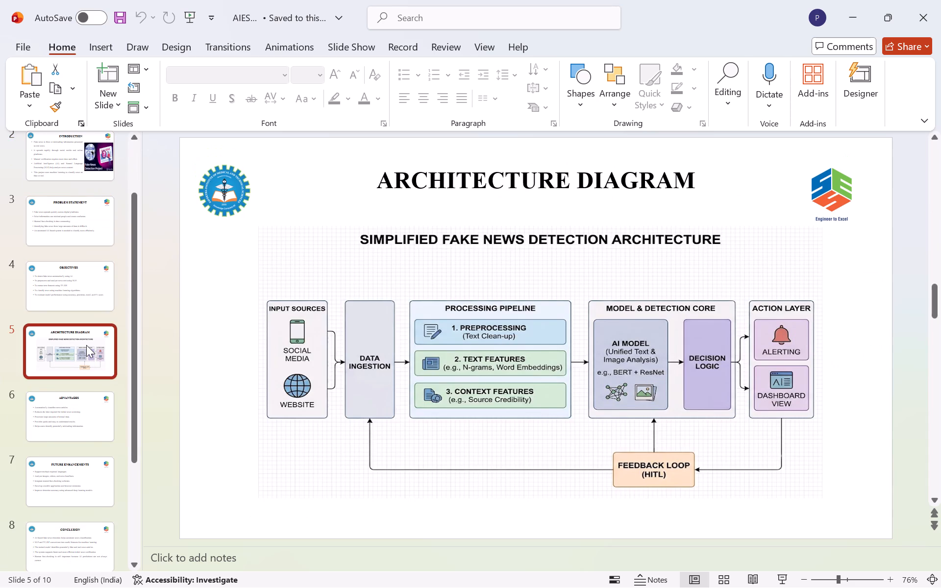
{"action": "right_click", "coordinate": [86, 345]}
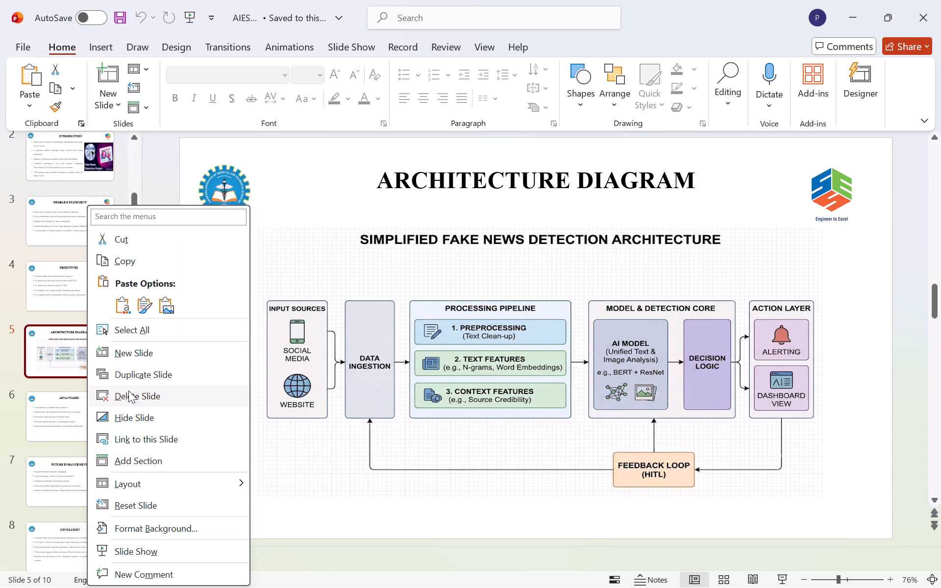
{"action": "left_click", "coordinate": [130, 395]}
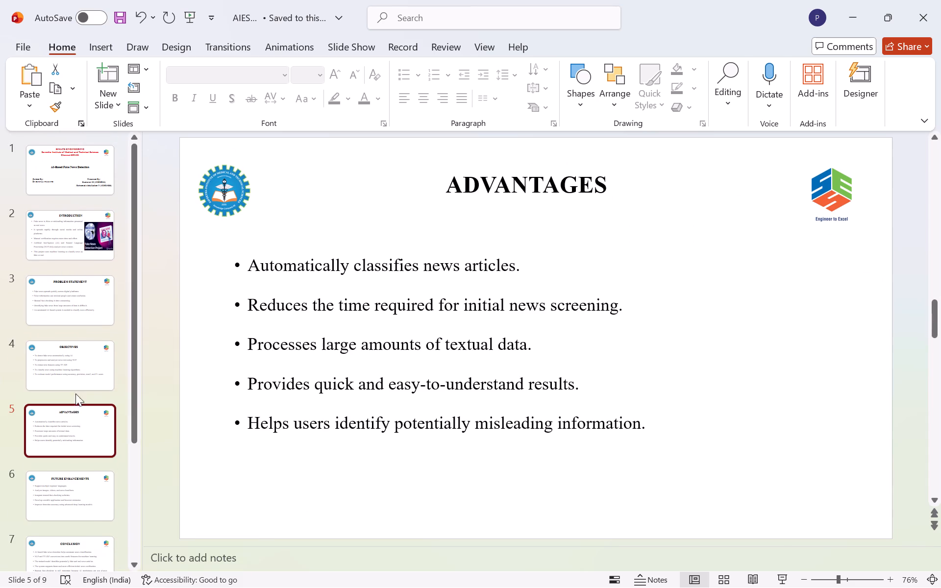
{"action": "left_click", "coordinate": [82, 309]}
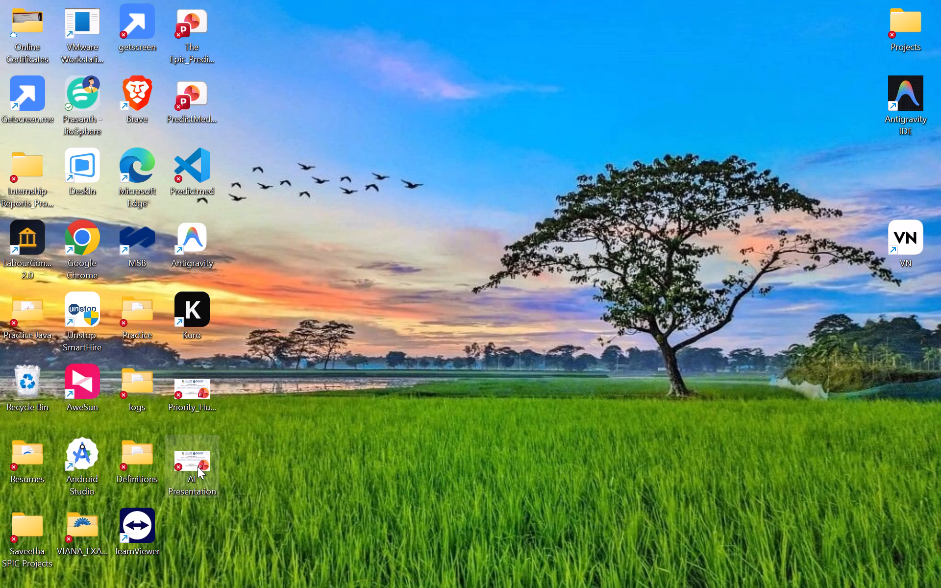
Switch to the desktop and open the Ai Presentation file.
{"action": "left_click", "coordinate": [198, 466]}
{"action": "left_click", "coordinate": [198, 466], "text": "ctrl"}
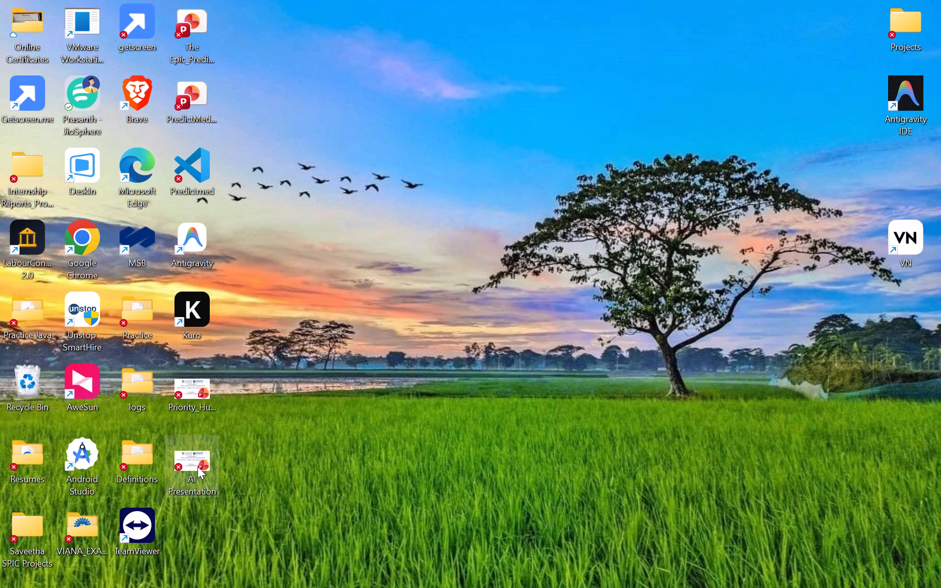
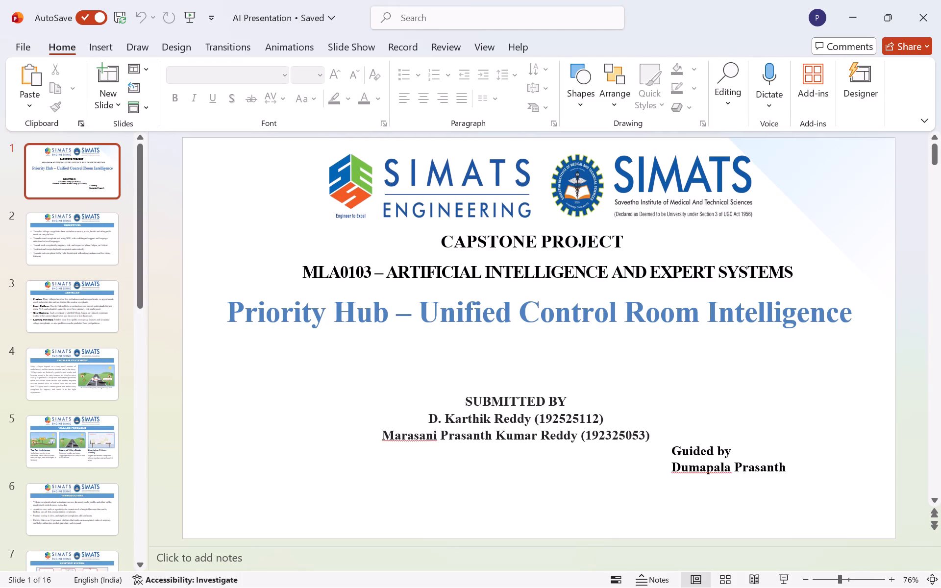
Bring up the available file actions for the AI Presentation file on the desktop.
{"action": "right_click", "coordinate": [200, 450]}
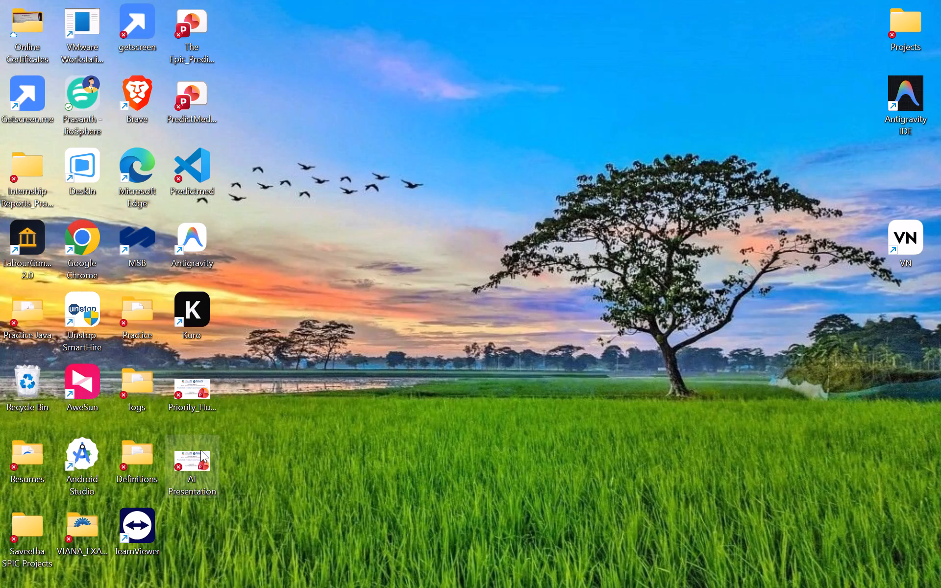
{"action": "left_click", "coordinate": [213, 466]}
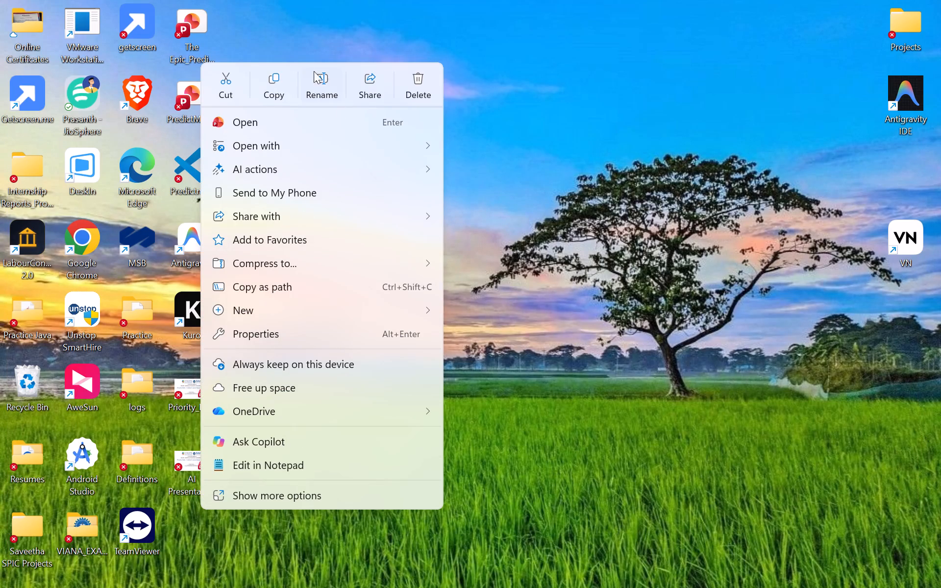
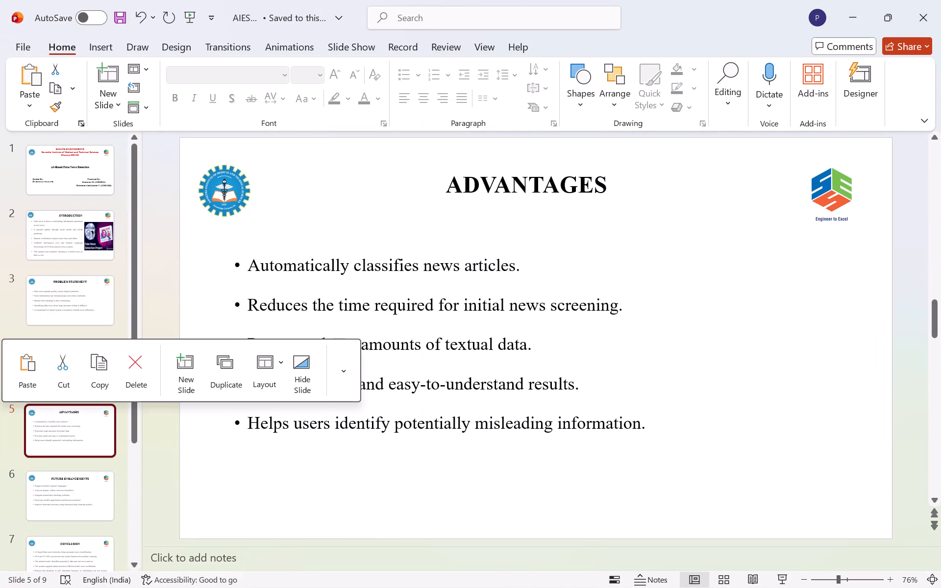
Add four new blank title-and-content slides directly after the Objectives slide, as slides 5 to 8.
{"action": "left_click", "coordinate": [819, 442]}
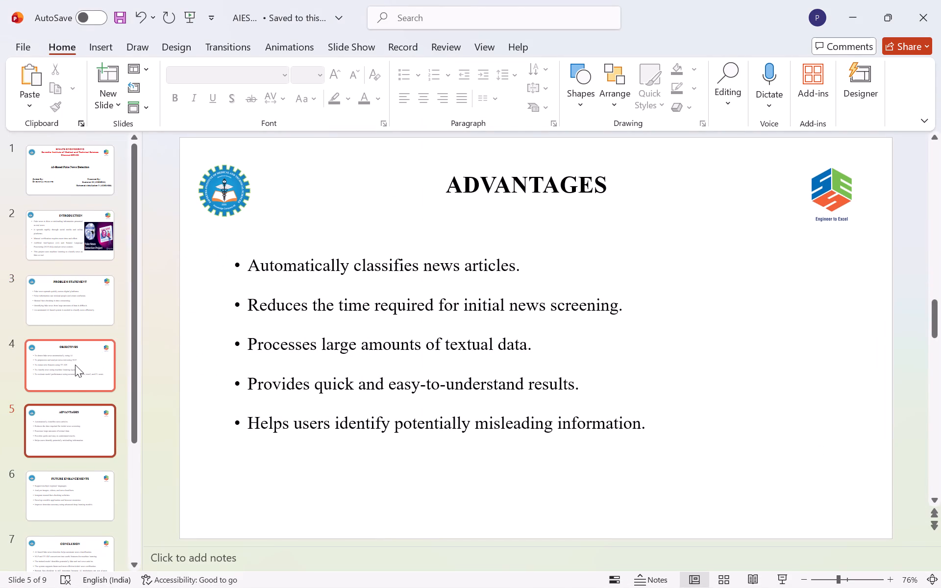
{"action": "left_click", "coordinate": [75, 365]}
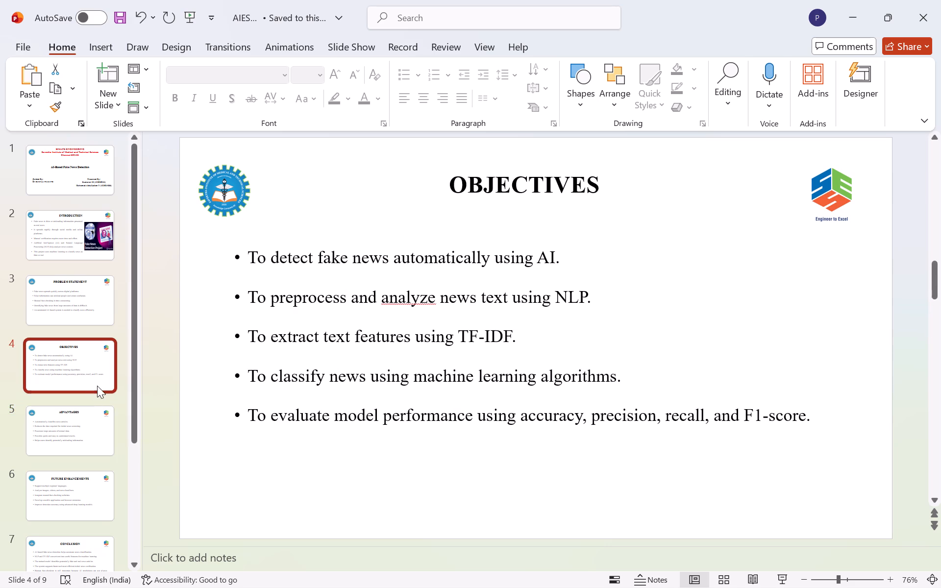
{"action": "right_click", "coordinate": [96, 377]}
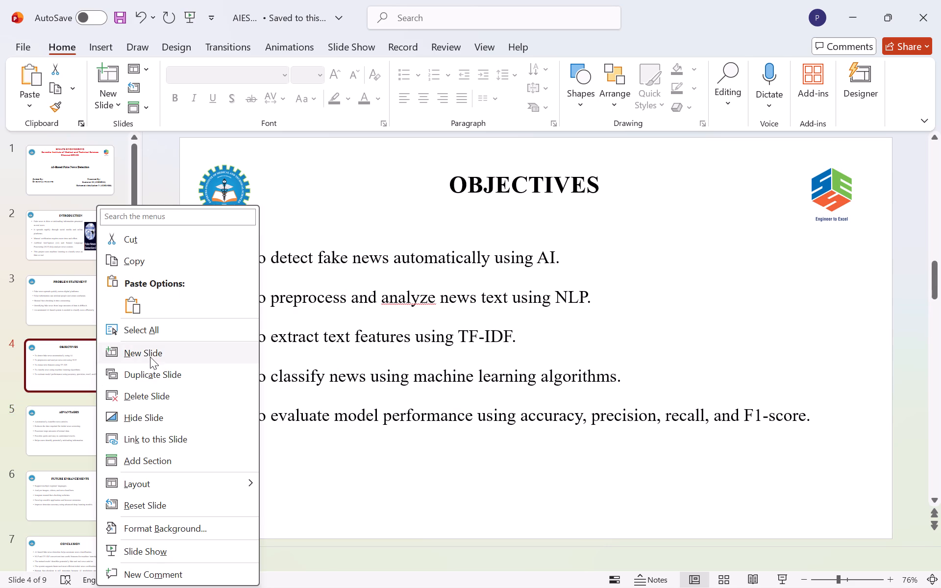
{"action": "left_click", "coordinate": [150, 356]}
{"action": "key", "text": "Return"}
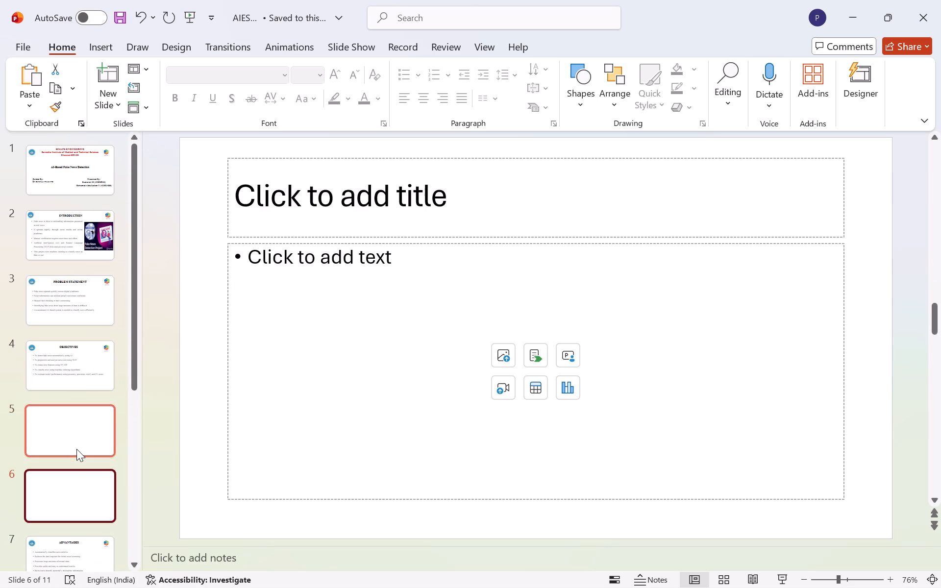
{"action": "scroll", "coordinate": [88, 401], "scroll_direction": "down", "scroll_amount": 2}
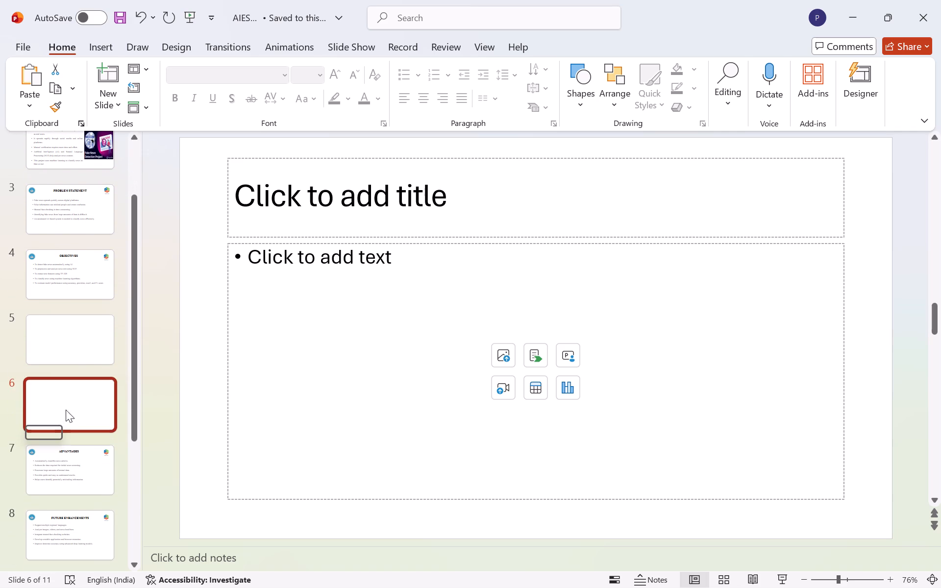
{"action": "key", "text": "Return"}
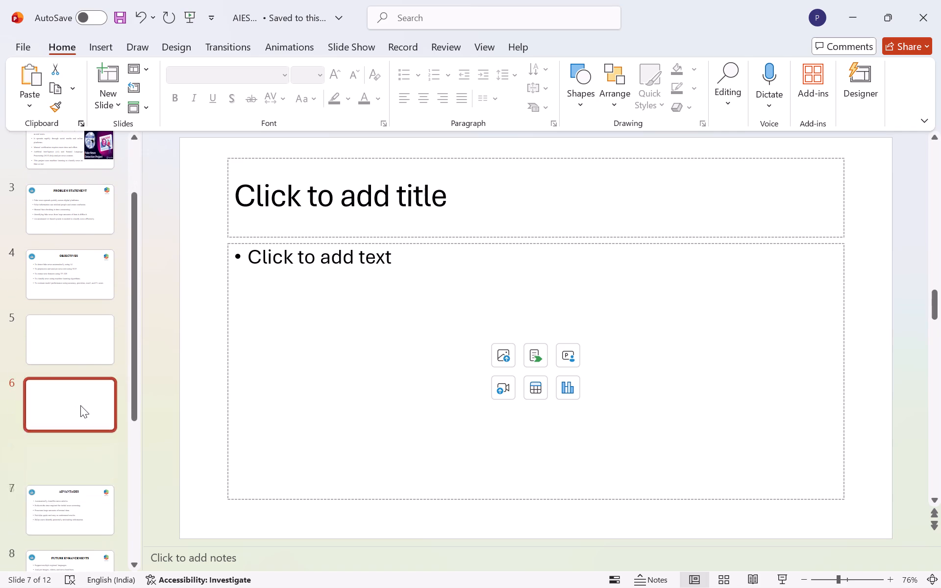
{"action": "key", "text": "Return"}
Copy the project title text "AI-Based Fake News Detection" from the opening slide.
{"action": "left_click", "coordinate": [80, 350]}
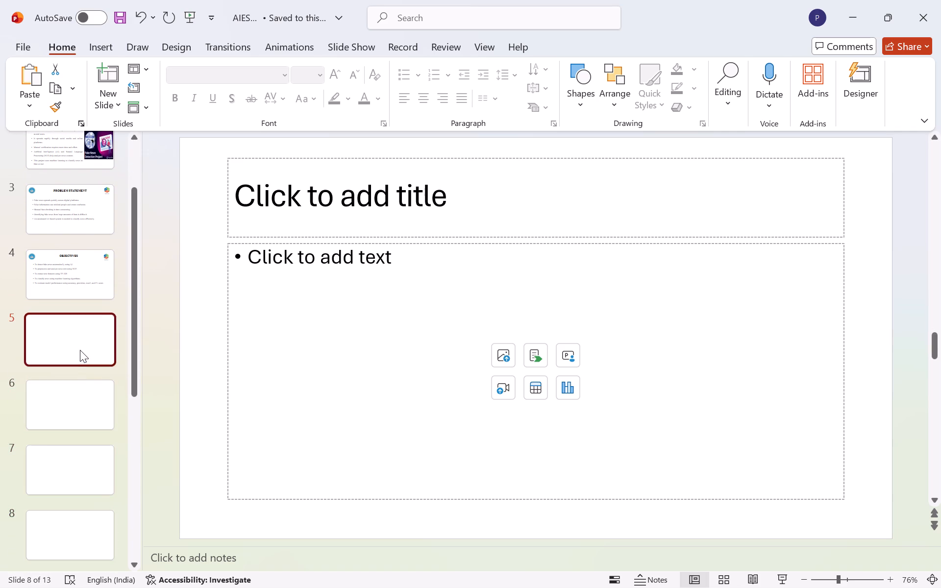
{"action": "scroll", "coordinate": [452, 300], "scroll_direction": "up", "scroll_amount": 6}
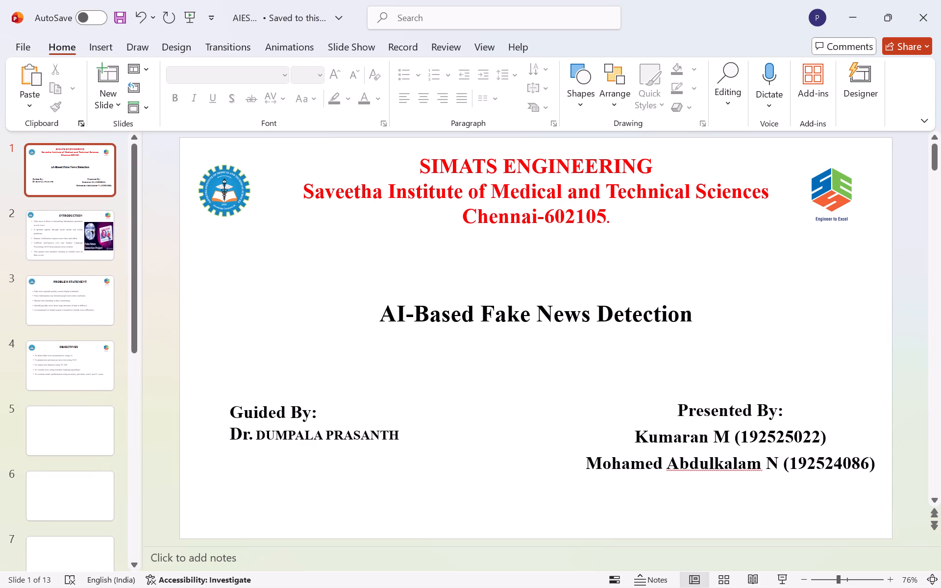
{"action": "left_click", "coordinate": [433, 306]}
{"action": "key", "text": "ctrl+a"}
{"action": "key", "text": "ctrl+c"}
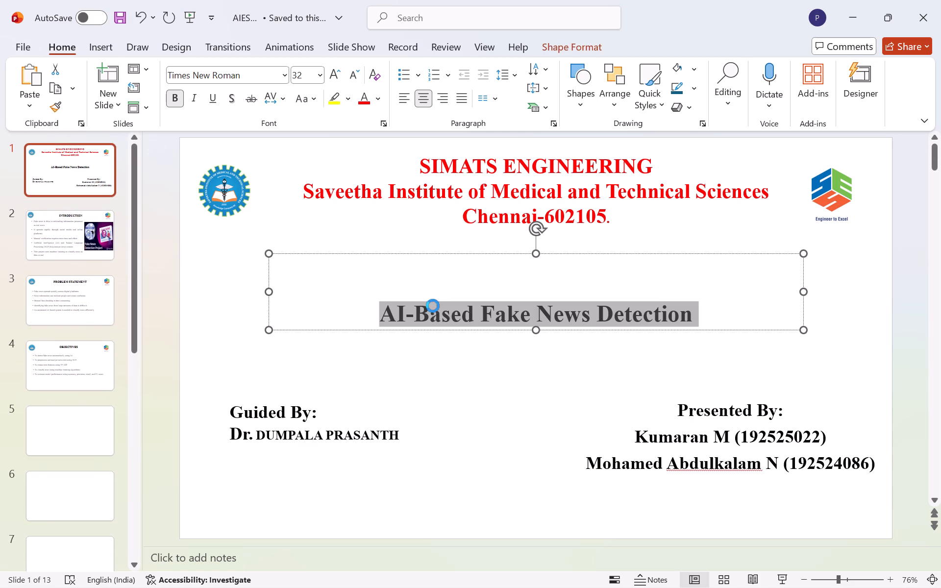
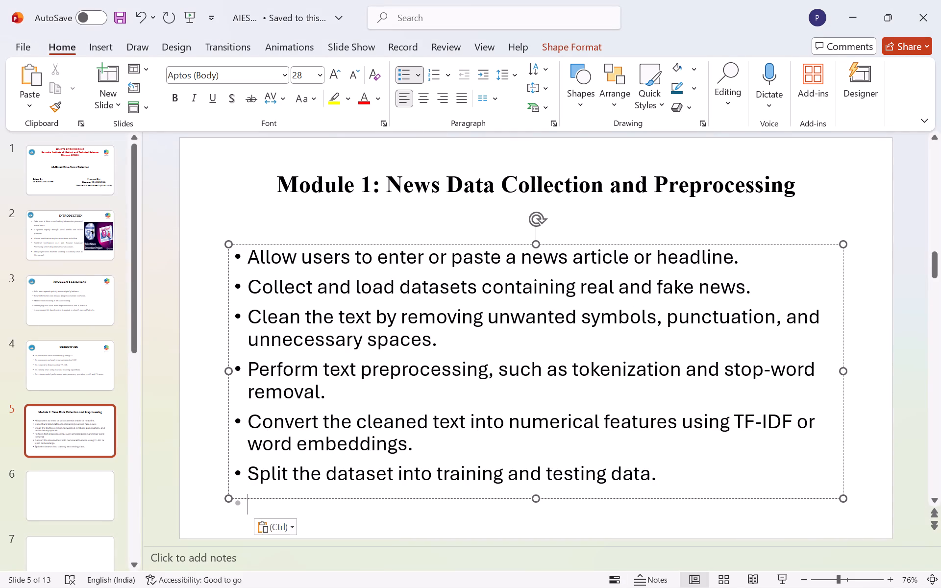
Set the font of all the bullets on slide 5 to Times New Roman.
{"action": "key", "text": "ctrl+a"}
{"action": "left_click", "coordinate": [222, 71]}
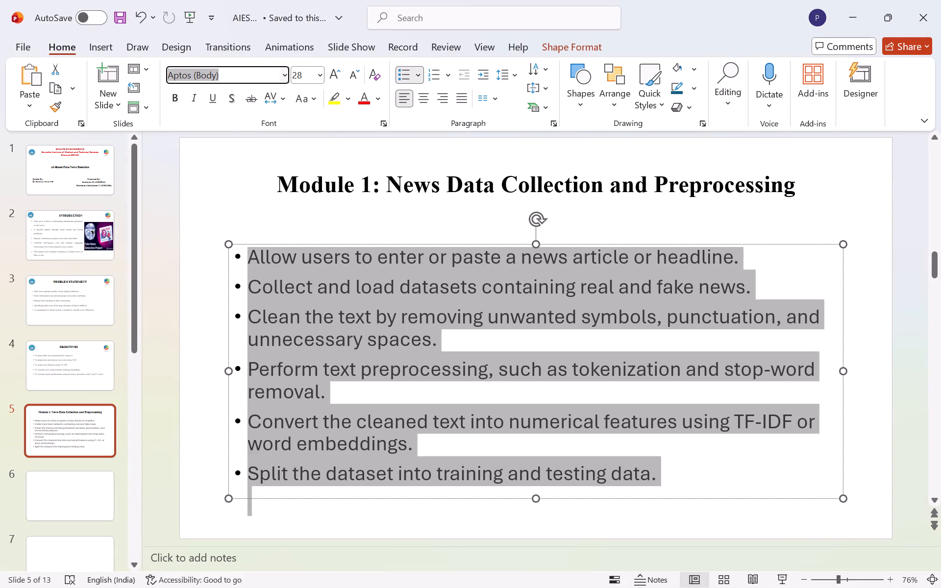
{"action": "key", "text": "BackSpace"}
{"action": "type", "text": "tim"}
{"action": "key", "text": "Return"}
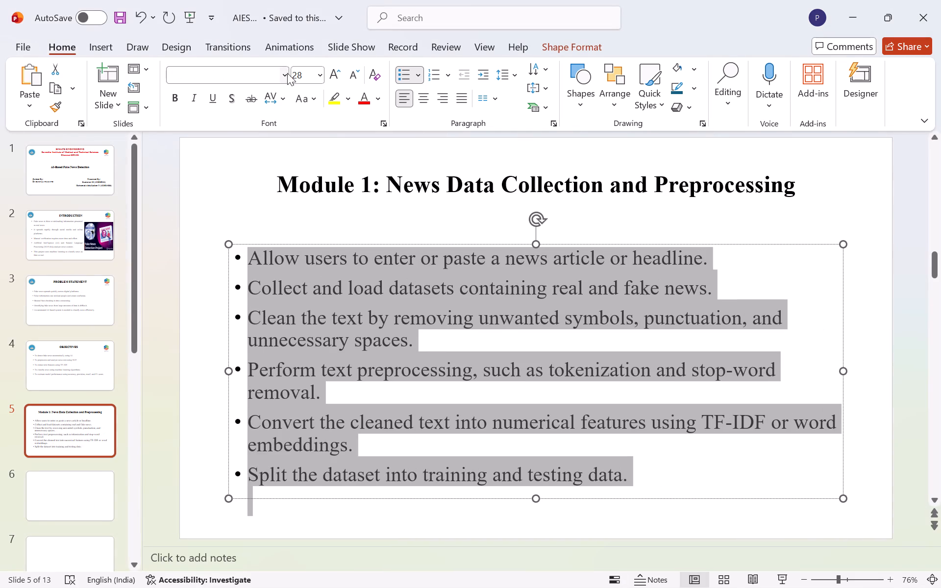
Check the body text formatting on the OBJECTIVES slide and set all of slide 5's bullets to font size 24.
{"action": "left_click", "coordinate": [73, 356]}
{"action": "left_click", "coordinate": [309, 343]}
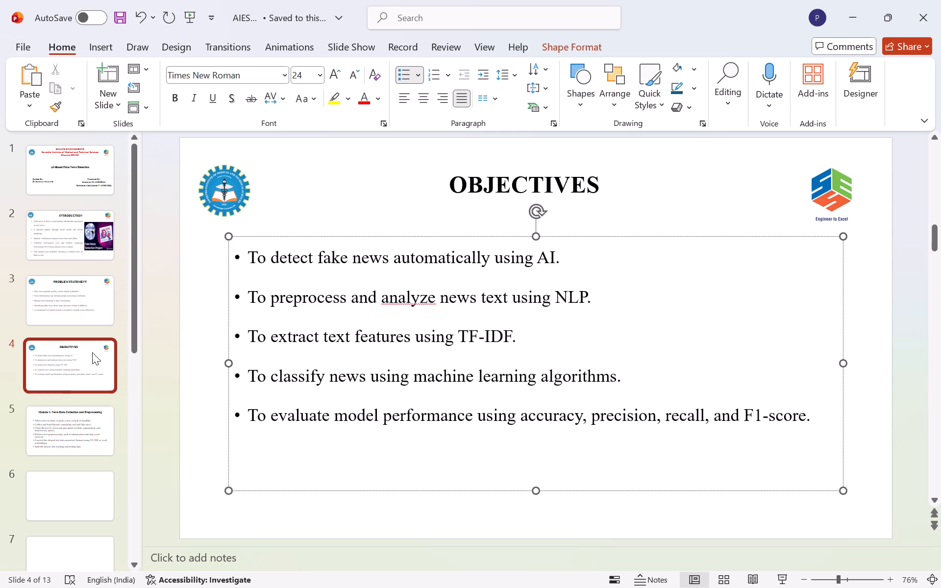
{"action": "left_click", "coordinate": [78, 450]}
{"action": "left_click", "coordinate": [327, 369]}
{"action": "key", "text": "ctrl+a"}
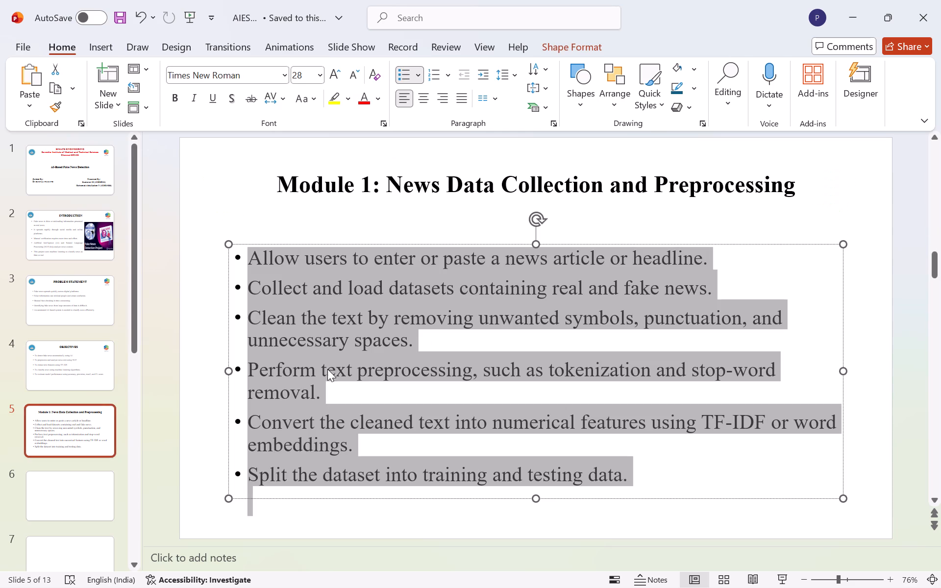
{"action": "left_click", "coordinate": [320, 77]}
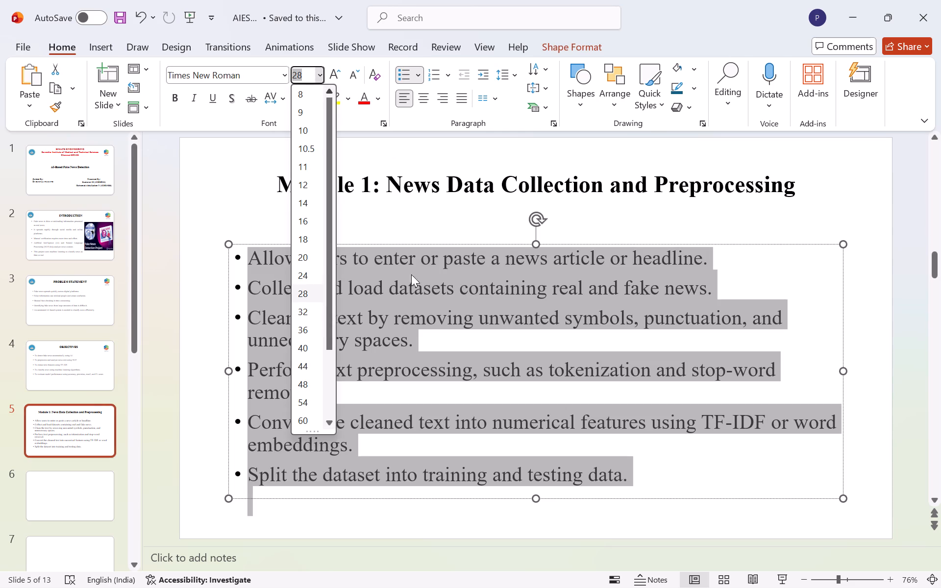
{"action": "left_click", "coordinate": [309, 276]}
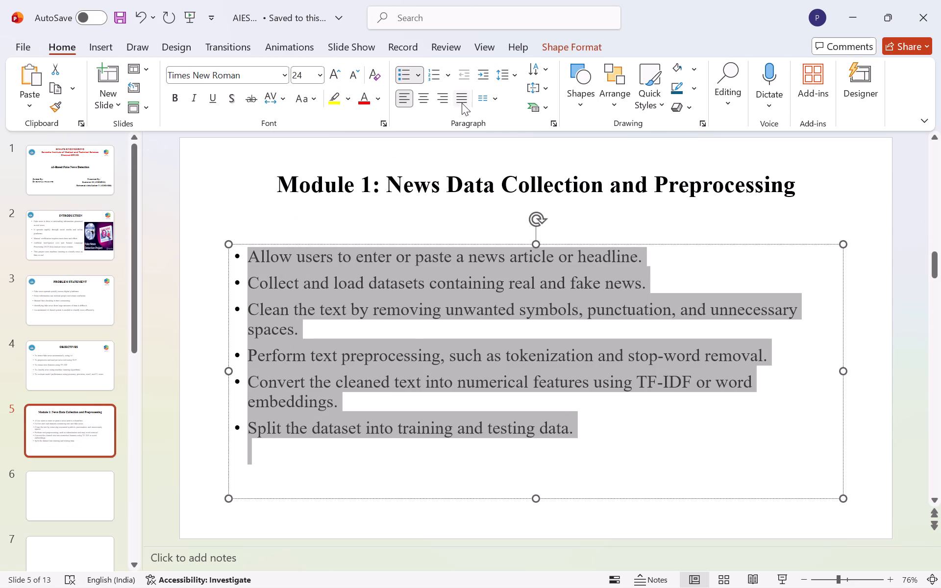
Justify slide 5's bullets and increase their line spacing.
{"action": "left_click", "coordinate": [462, 95]}
{"action": "left_click", "coordinate": [510, 78]}
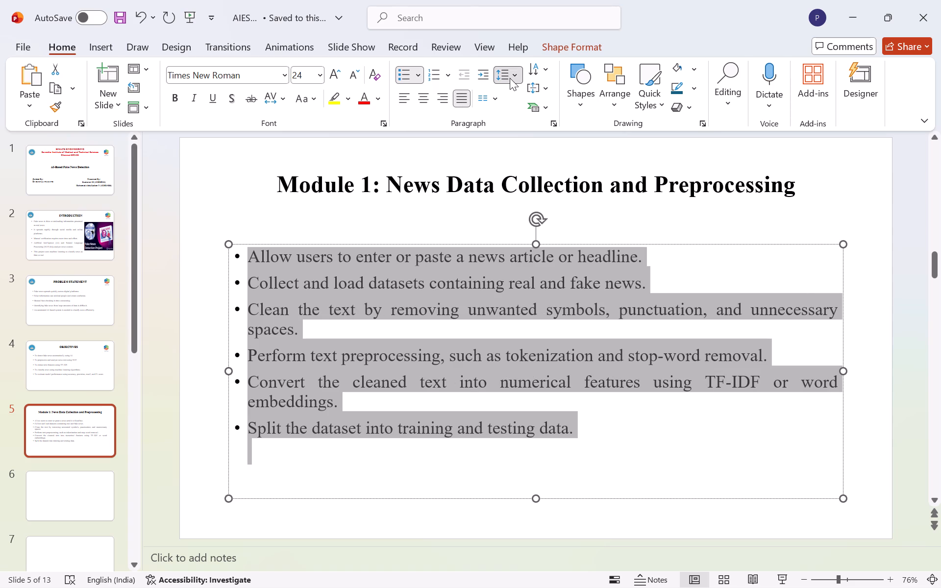
{"action": "left_click", "coordinate": [527, 111]}
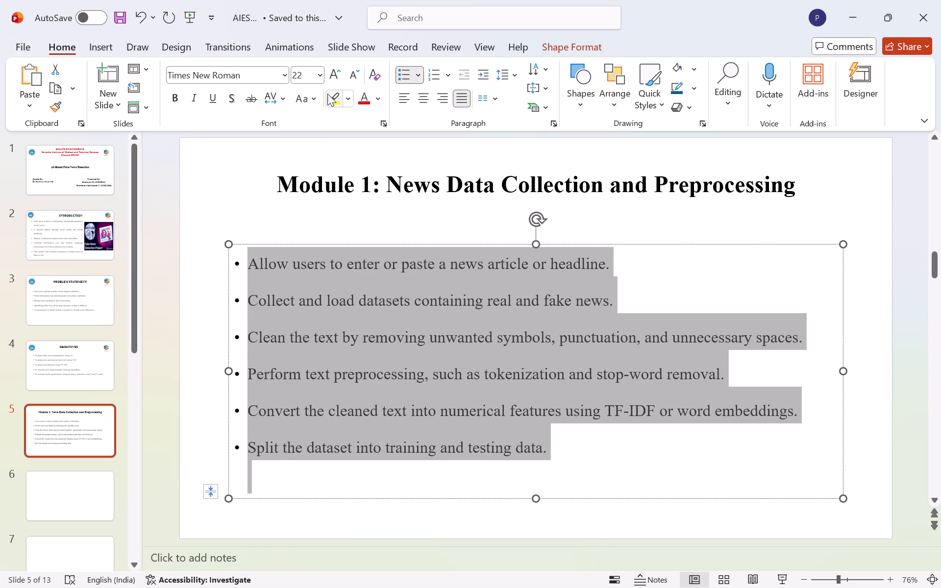
Set the font size of slide 5's whole bullet list to 24.
{"action": "left_click", "coordinate": [321, 77]}
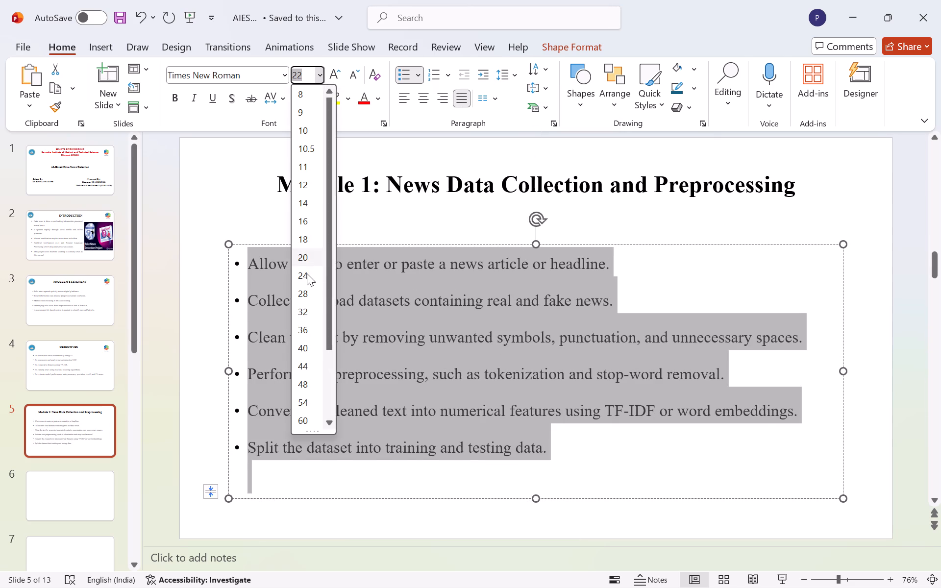
{"action": "left_click", "coordinate": [307, 273]}
Move slide 5's bullet text box slightly up and to the left, and undo the last adjustment.
{"action": "left_click_drag", "start_coordinate": [390, 244], "coordinate": [380, 228]}
{"action": "left_click_drag", "start_coordinate": [391, 242], "coordinate": [390, 234]}
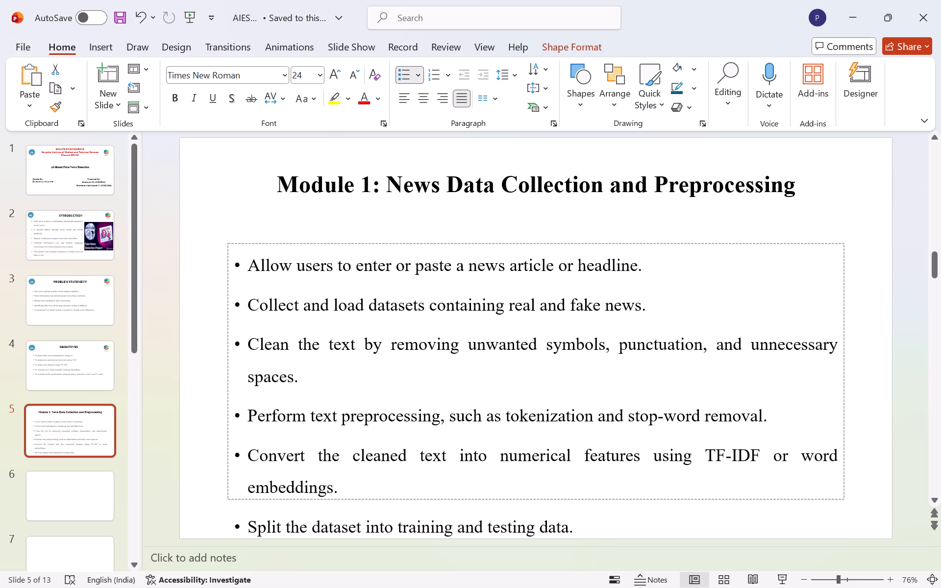
{"action": "left_click_drag", "start_coordinate": [390, 234], "coordinate": [389, 229]}
{"action": "left_click", "coordinate": [430, 344]}
{"action": "key", "text": "ctrl+a"}
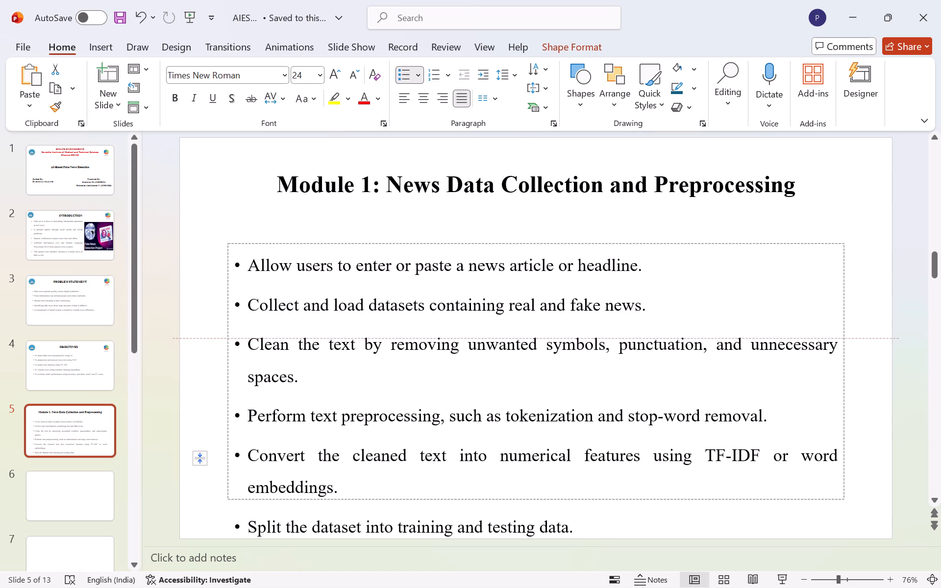
{"action": "left_click", "coordinate": [375, 306]}
{"action": "key", "text": "ctrl+a"}
{"action": "key", "text": "ctrl+z"}
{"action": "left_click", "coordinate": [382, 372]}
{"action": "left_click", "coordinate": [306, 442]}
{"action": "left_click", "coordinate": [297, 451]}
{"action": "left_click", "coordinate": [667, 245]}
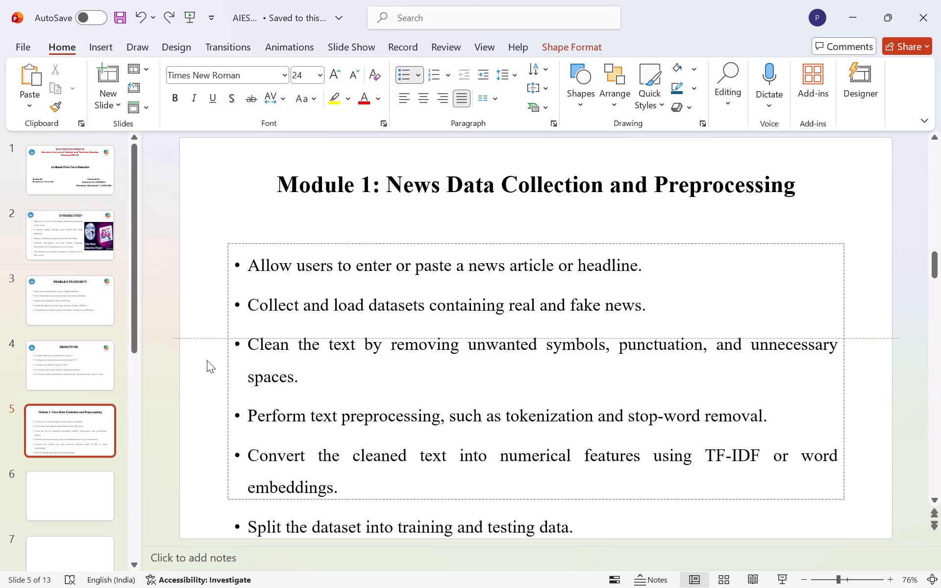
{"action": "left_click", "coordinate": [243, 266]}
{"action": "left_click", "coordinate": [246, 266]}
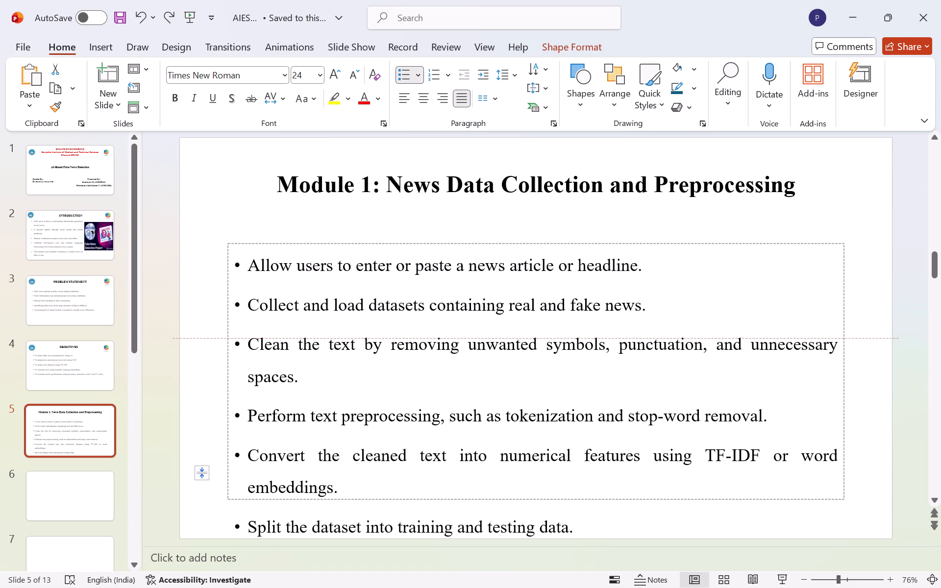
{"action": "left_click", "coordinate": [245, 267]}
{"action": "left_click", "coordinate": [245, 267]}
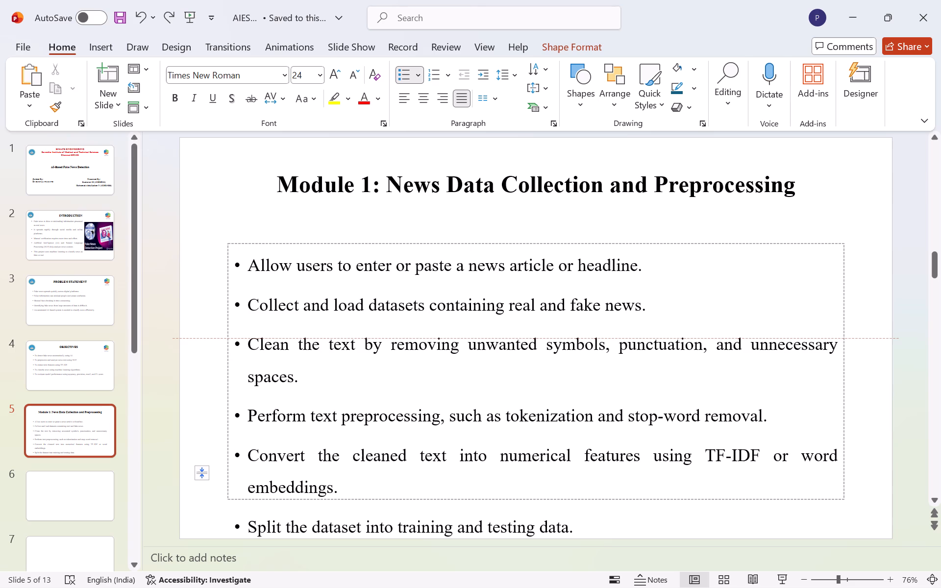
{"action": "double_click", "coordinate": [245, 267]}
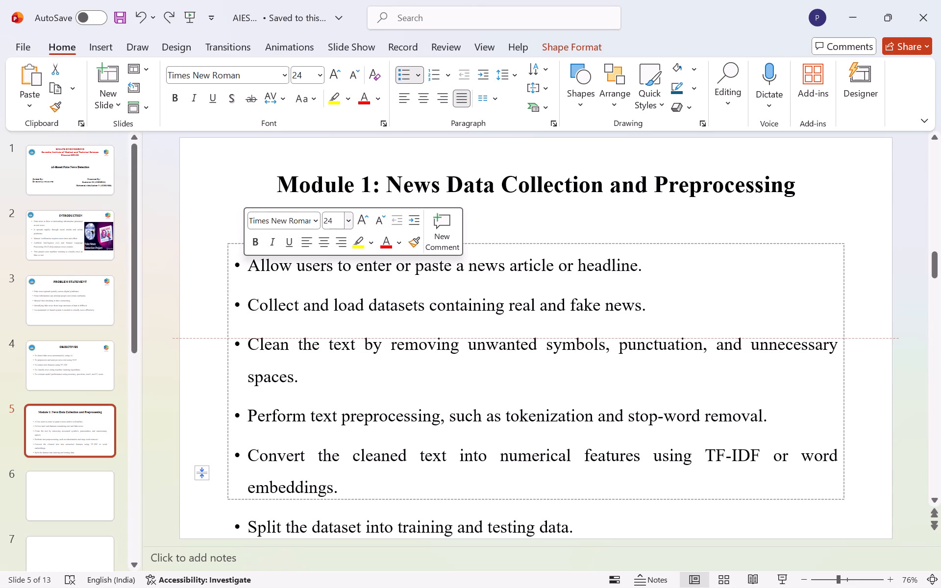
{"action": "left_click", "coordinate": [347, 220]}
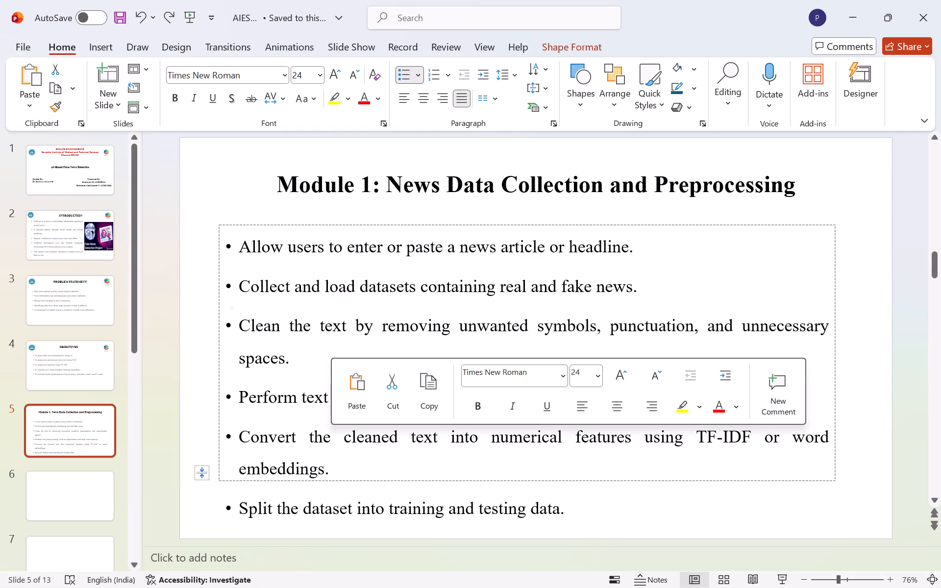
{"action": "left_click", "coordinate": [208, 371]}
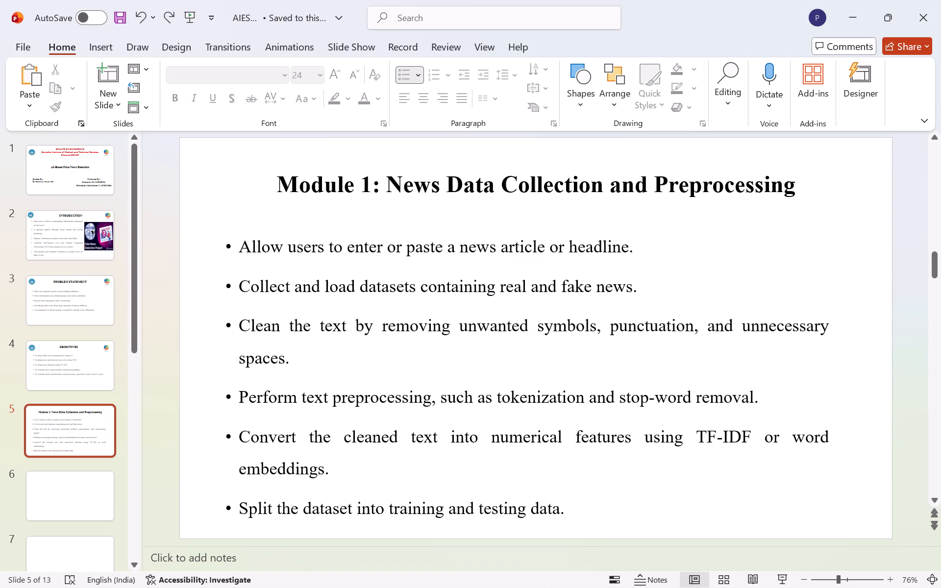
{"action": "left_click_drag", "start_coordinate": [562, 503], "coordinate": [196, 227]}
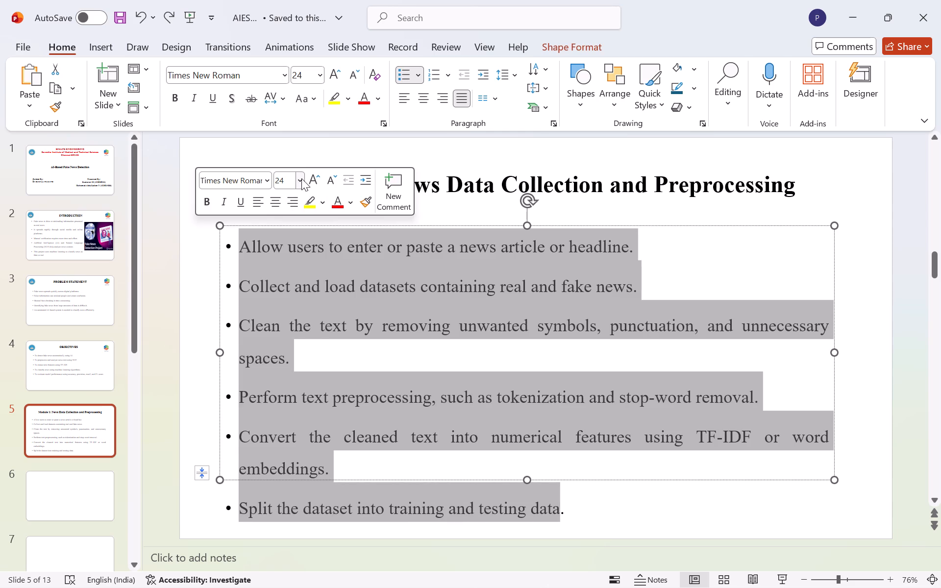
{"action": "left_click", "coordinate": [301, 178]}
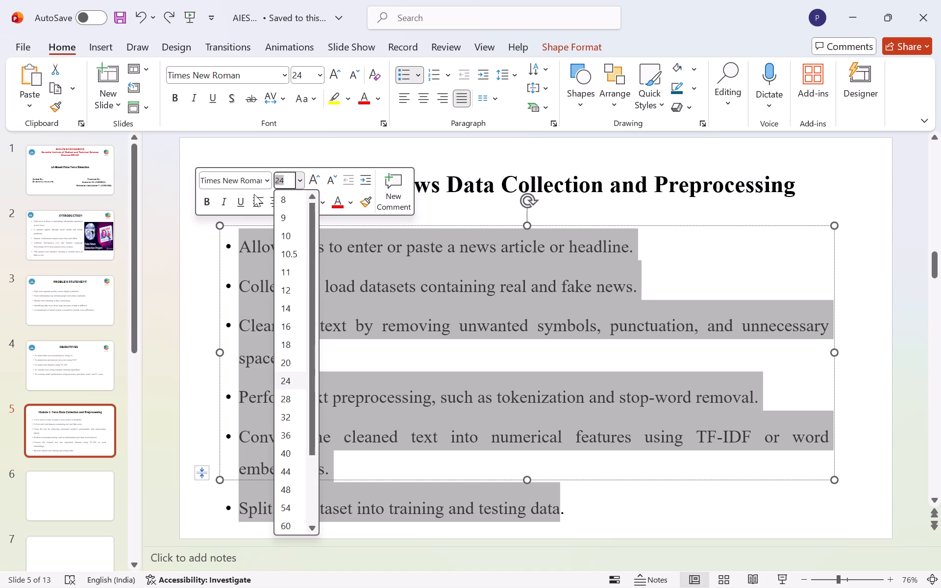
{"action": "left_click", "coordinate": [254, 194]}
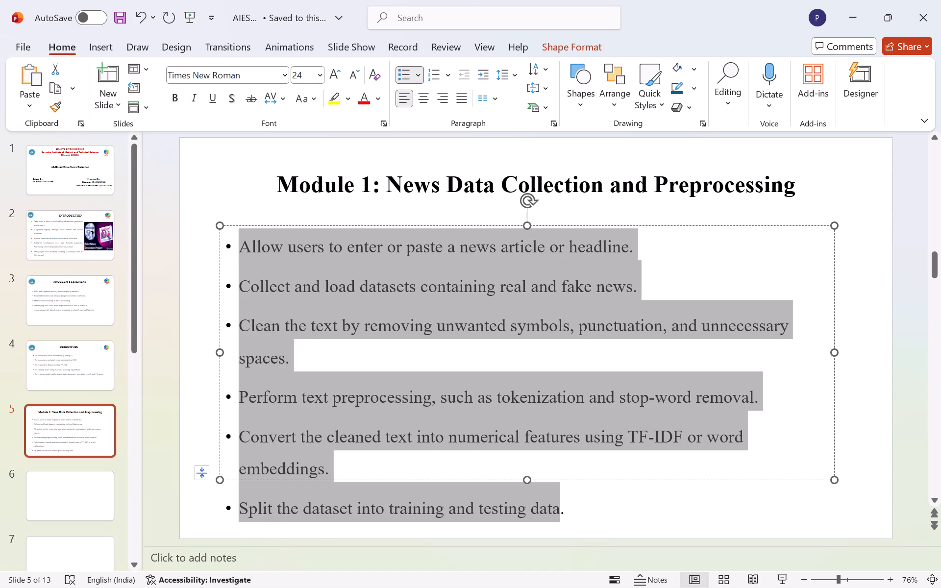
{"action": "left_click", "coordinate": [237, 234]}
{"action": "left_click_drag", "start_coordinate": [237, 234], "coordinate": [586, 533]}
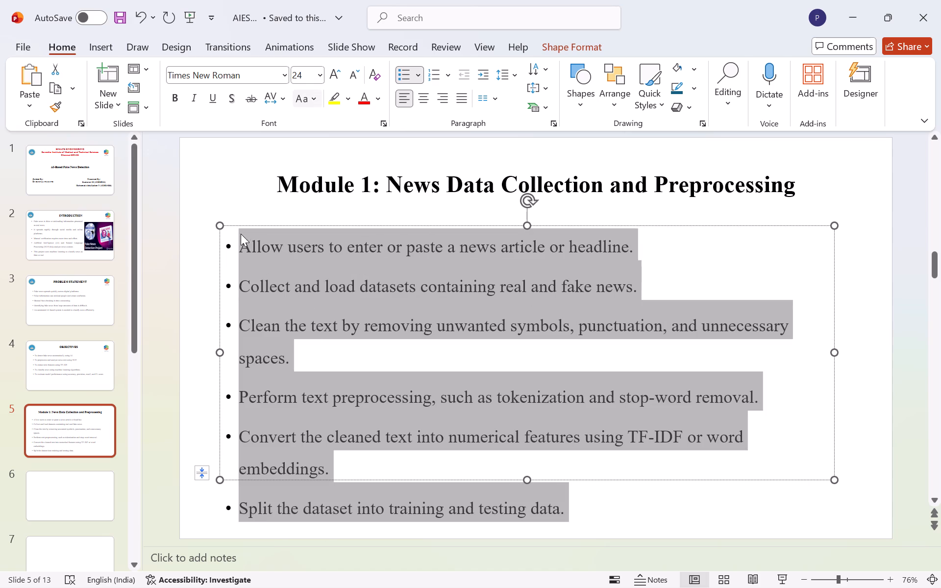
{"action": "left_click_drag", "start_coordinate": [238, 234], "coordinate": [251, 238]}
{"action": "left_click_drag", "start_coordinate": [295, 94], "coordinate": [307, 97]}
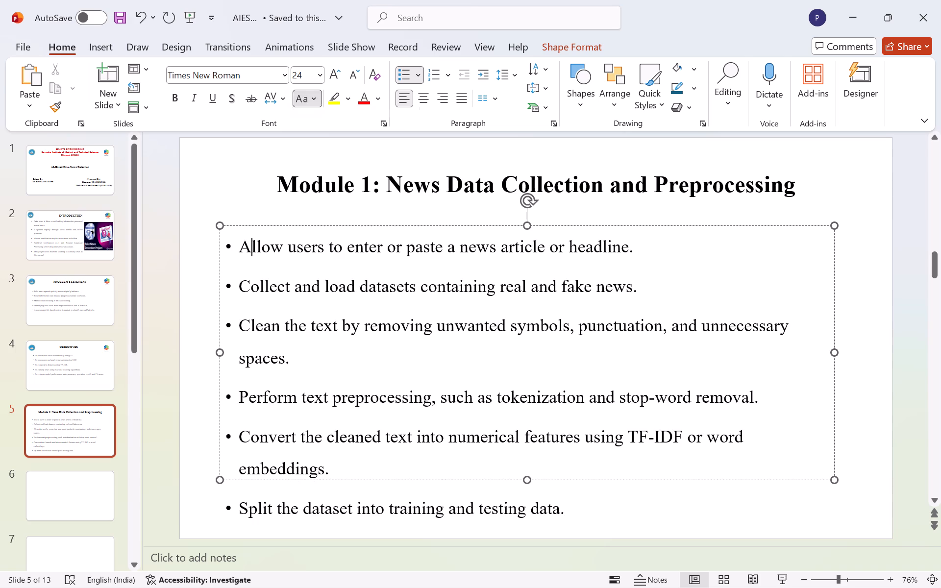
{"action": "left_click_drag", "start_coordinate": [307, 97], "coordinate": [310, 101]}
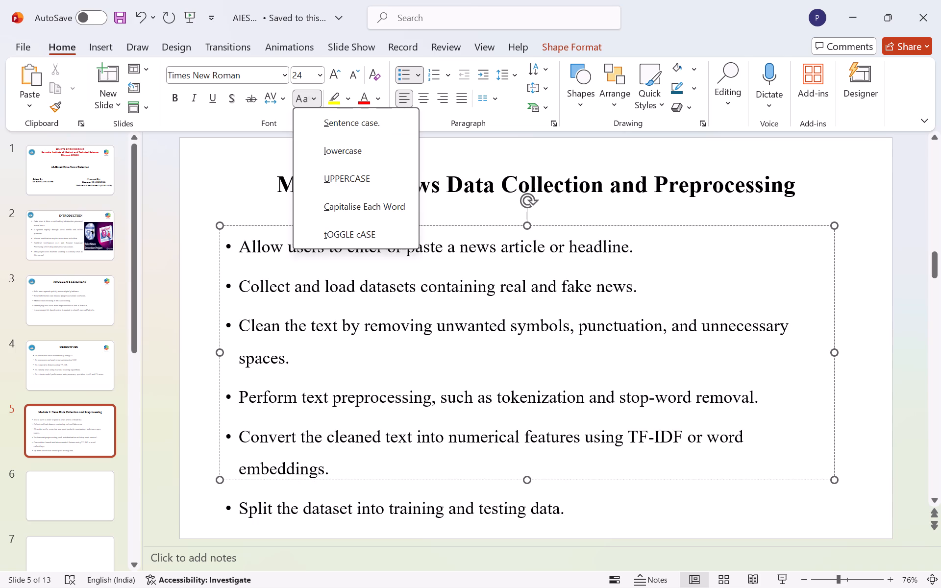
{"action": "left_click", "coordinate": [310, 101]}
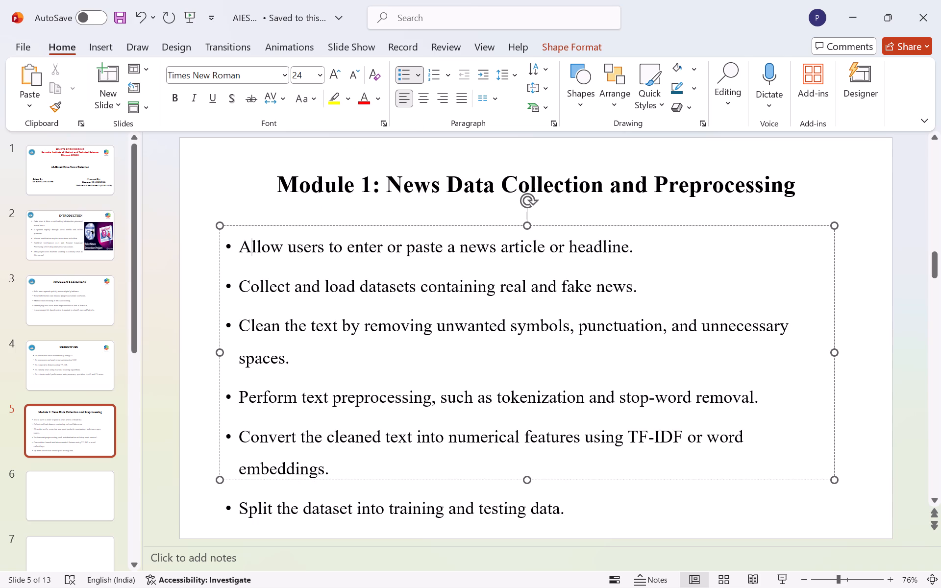
Set the font size of all bullets on the Module 1 slide to 20.
{"action": "left_click_drag", "start_coordinate": [238, 245], "coordinate": [577, 503]}
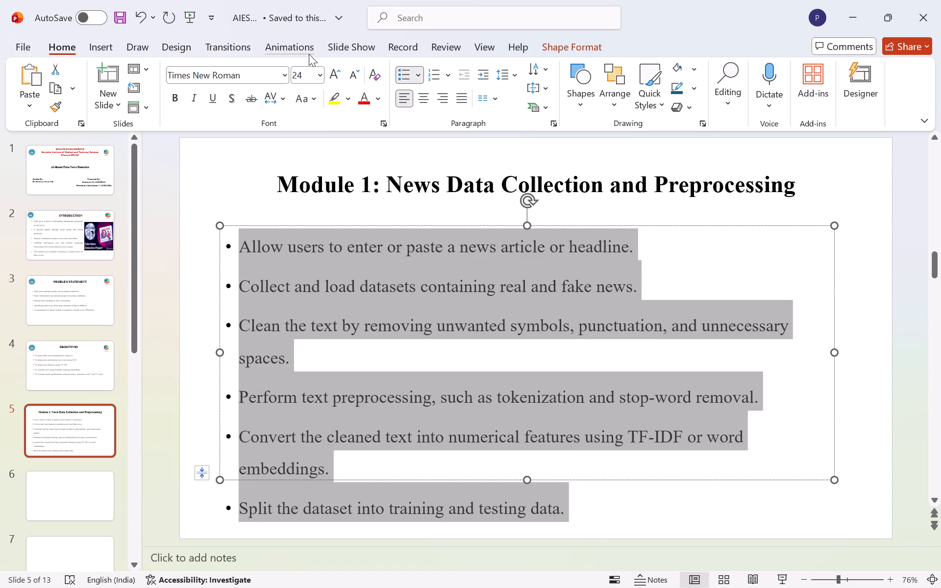
{"action": "left_click", "coordinate": [318, 68]}
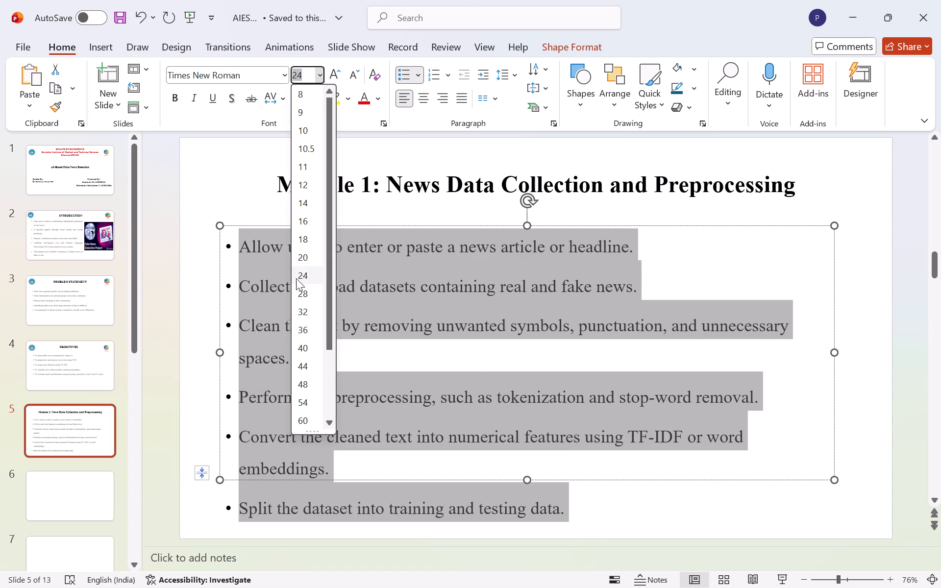
{"action": "left_click", "coordinate": [305, 253]}
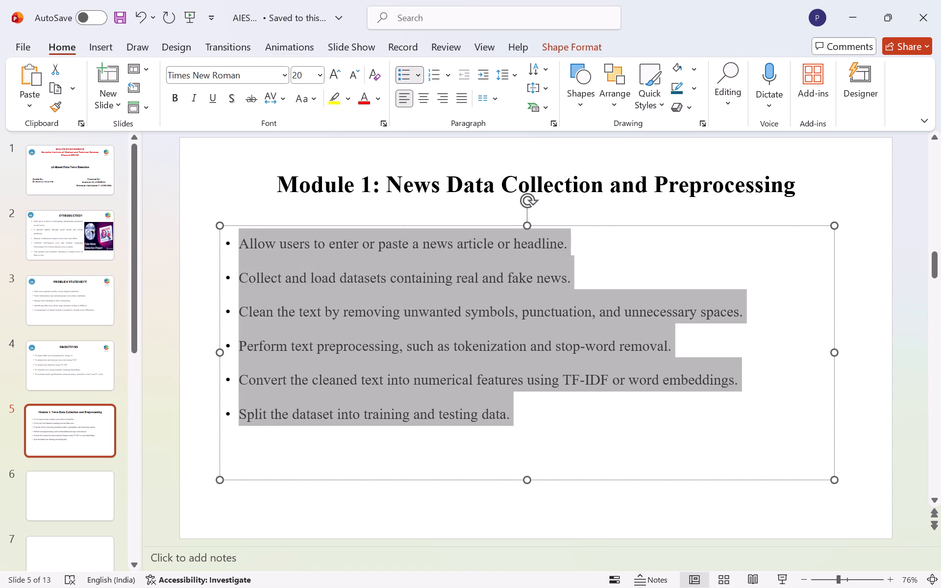
{"action": "left_click", "coordinate": [366, 488]}
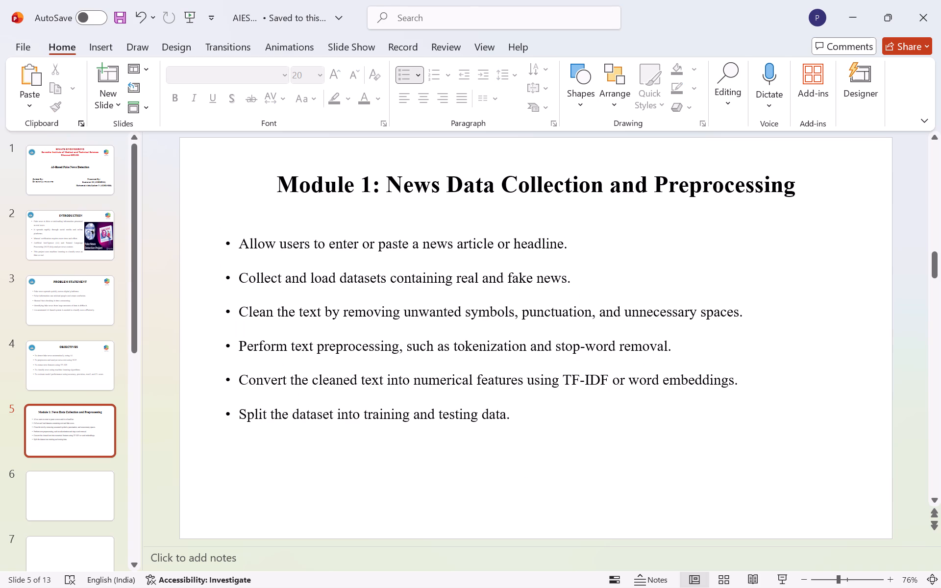
Justify all bullets on the Module 1 slide.
{"action": "left_click_drag", "start_coordinate": [236, 244], "coordinate": [542, 436]}
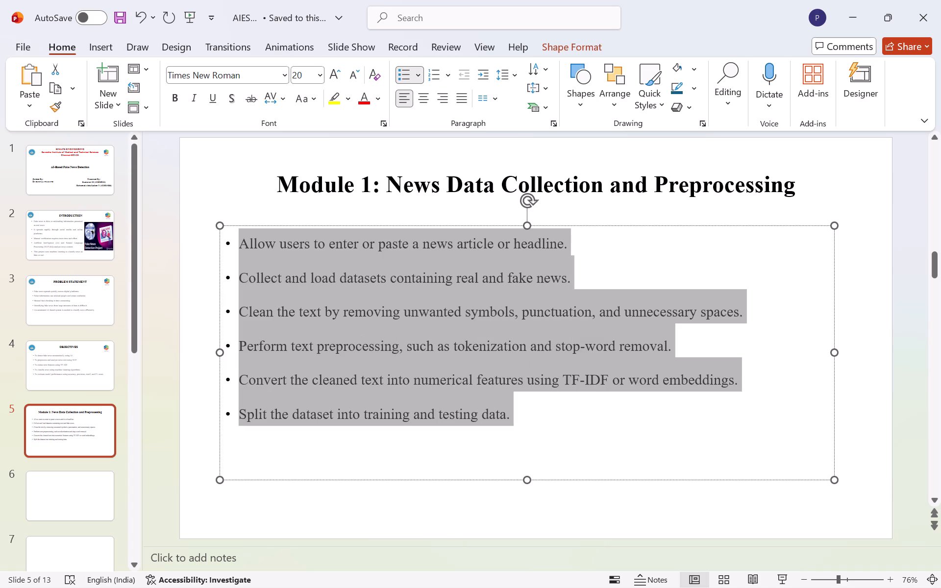
{"action": "left_click_drag", "start_coordinate": [542, 436], "coordinate": [553, 434]}
{"action": "left_click", "coordinate": [423, 97]}
{"action": "left_click", "coordinate": [465, 91]}
{"action": "left_click", "coordinate": [397, 472]}
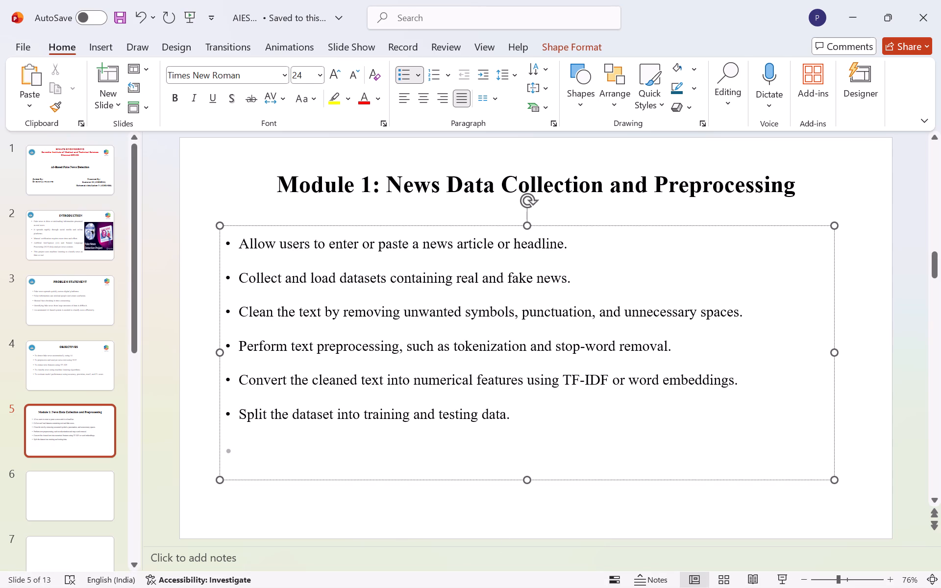
Move the Module 1 slide's bullet text box down and slightly left, leaving more space below the title.
{"action": "left_click_drag", "start_coordinate": [532, 480], "coordinate": [521, 510]}
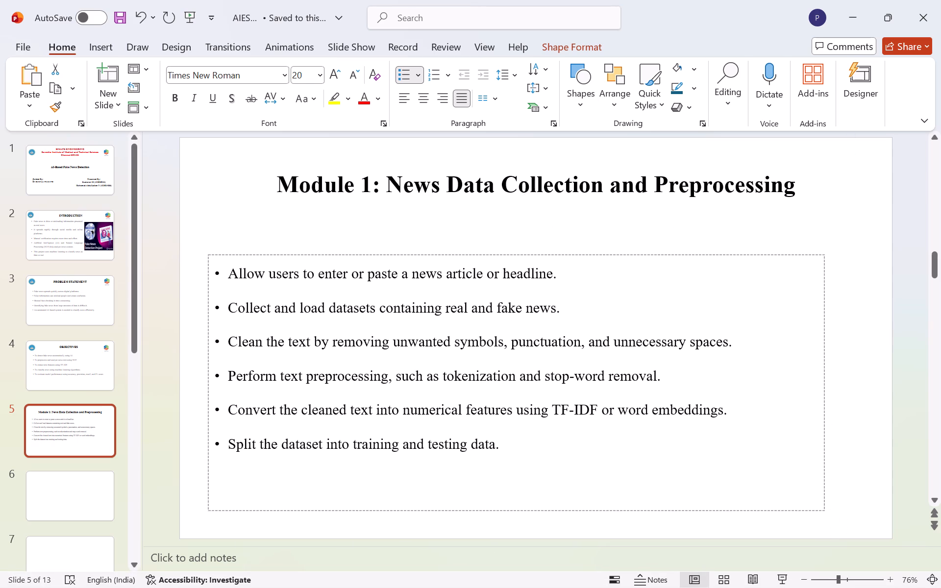
{"action": "left_click_drag", "start_coordinate": [521, 510], "coordinate": [521, 511]}
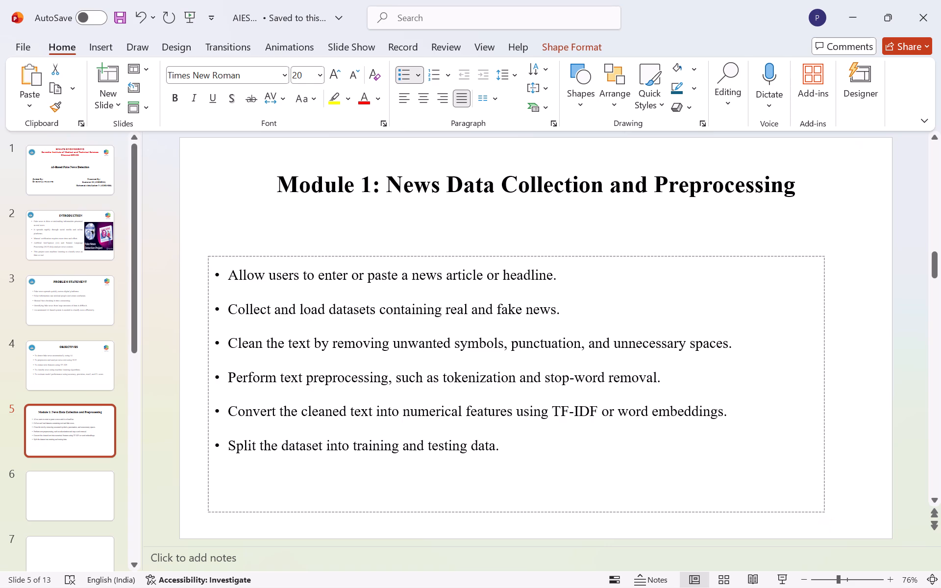
{"action": "left_click_drag", "start_coordinate": [521, 511], "coordinate": [522, 514]}
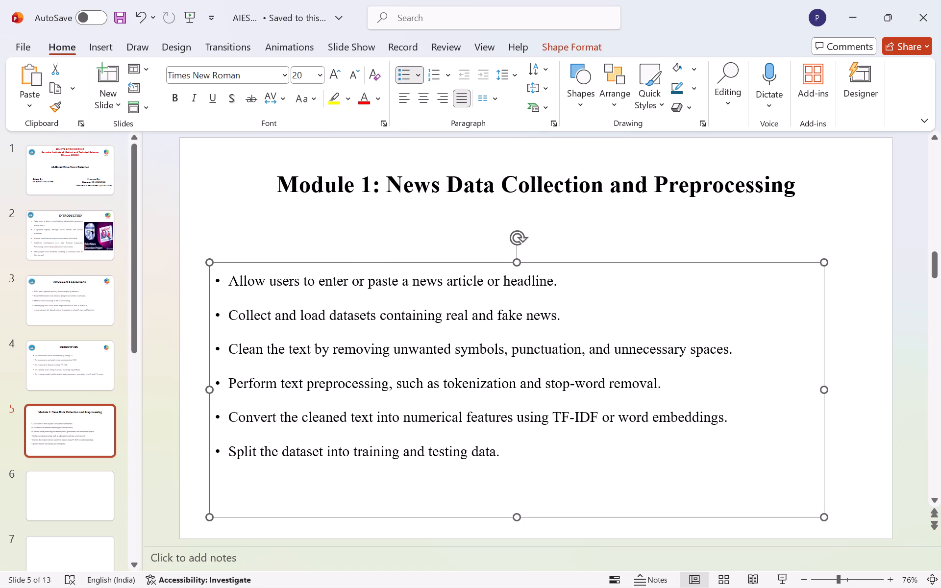
Extend the Module 1 title box downward to the first bullet so the title sits lower on the slide.
{"action": "left_click", "coordinate": [279, 178]}
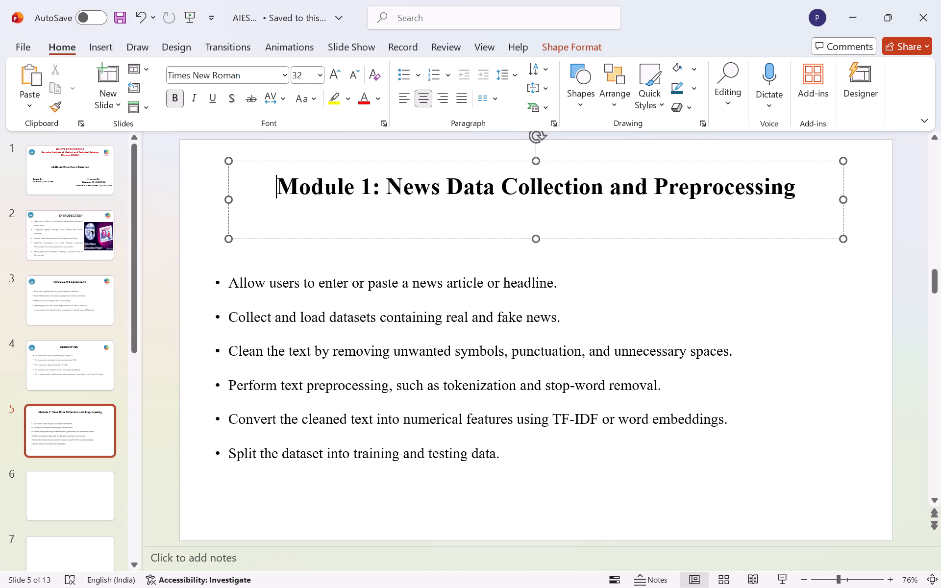
{"action": "left_click_drag", "start_coordinate": [536, 237], "coordinate": [504, 259]}
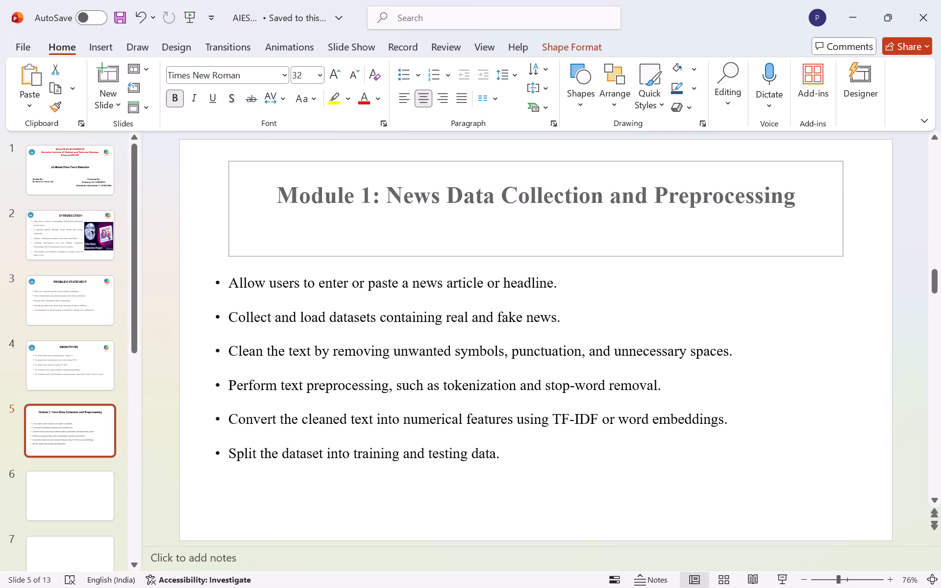
{"action": "left_click_drag", "start_coordinate": [504, 259], "coordinate": [497, 271]}
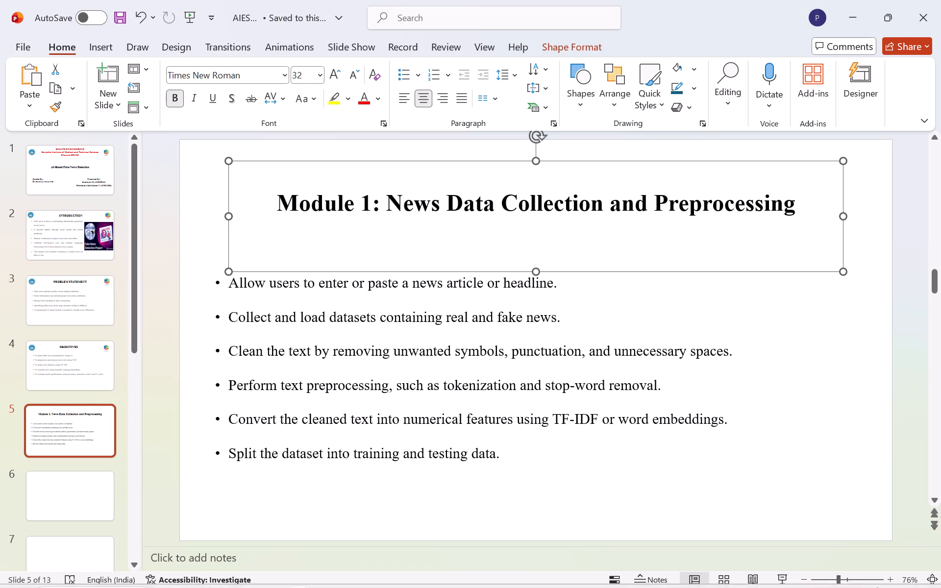
{"action": "left_click", "coordinate": [835, 462]}
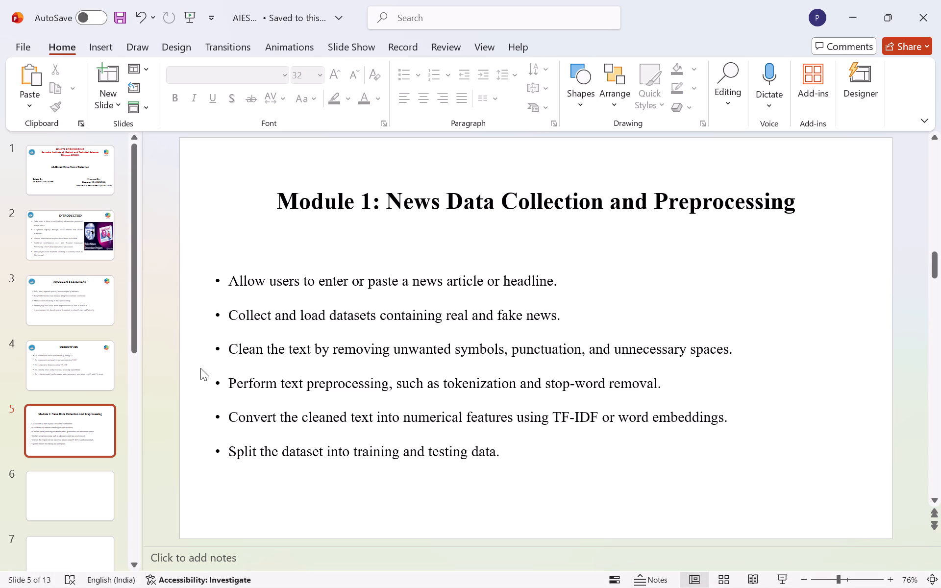
Go back through the OBJECTIVES and PROBLEM STATEMENT slides to INTRODUCTION and set all its bullets to font size 20.
{"action": "left_click", "coordinate": [71, 372]}
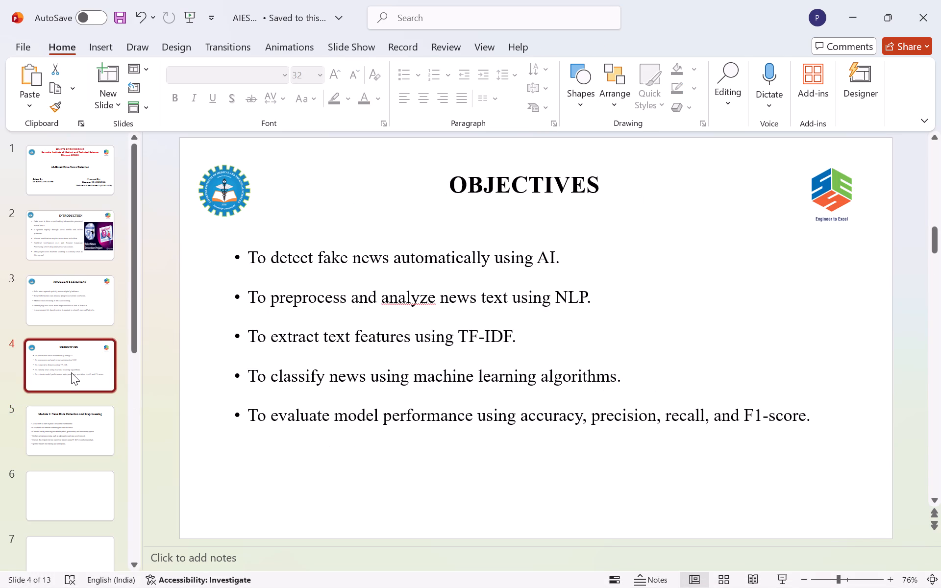
{"action": "left_click", "coordinate": [71, 305]}
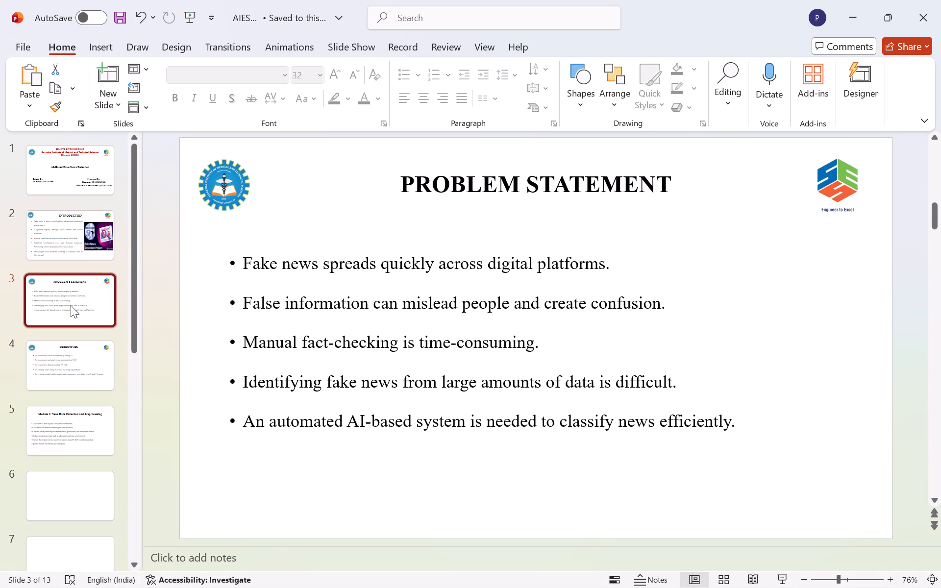
{"action": "left_click", "coordinate": [73, 231]}
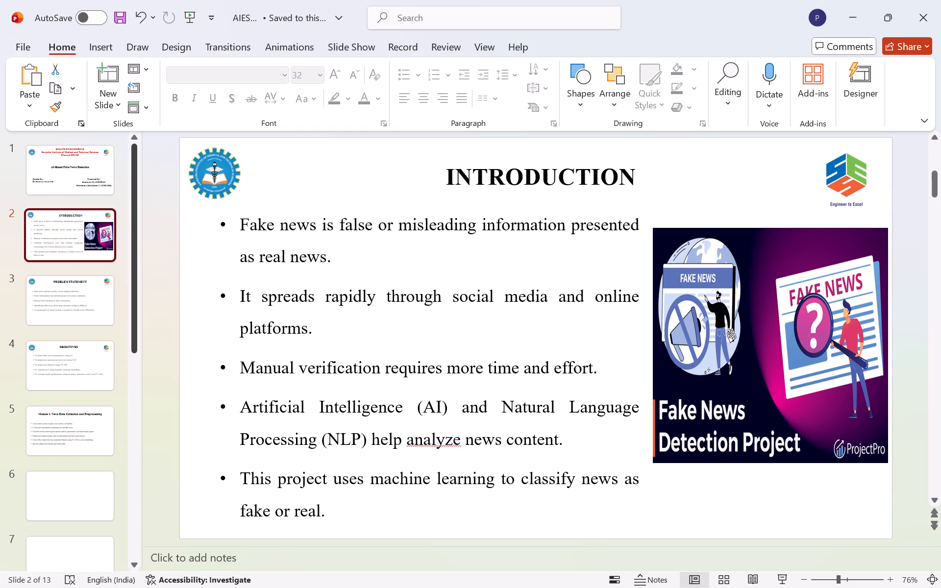
{"action": "left_click_drag", "start_coordinate": [234, 224], "coordinate": [405, 498]}
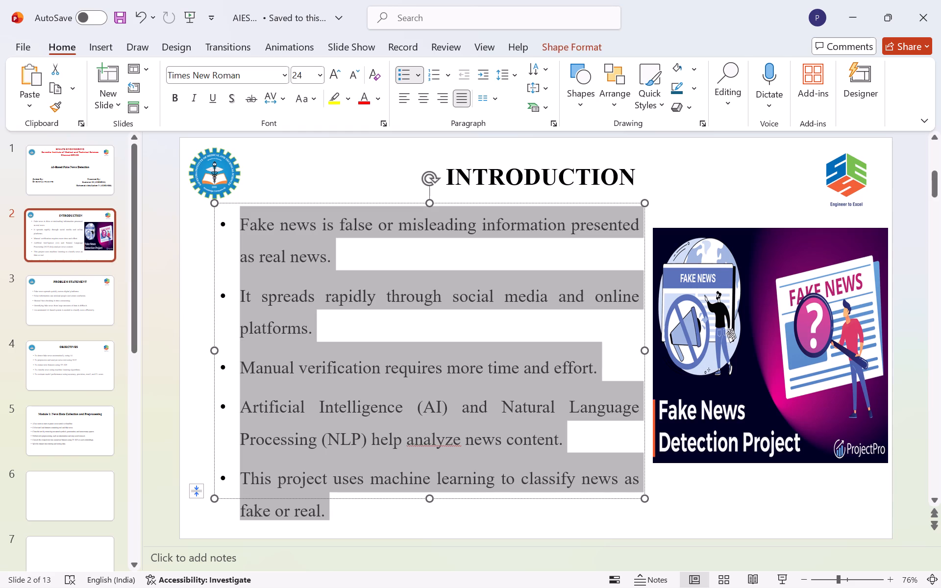
{"action": "left_click_drag", "start_coordinate": [405, 498], "coordinate": [402, 498]}
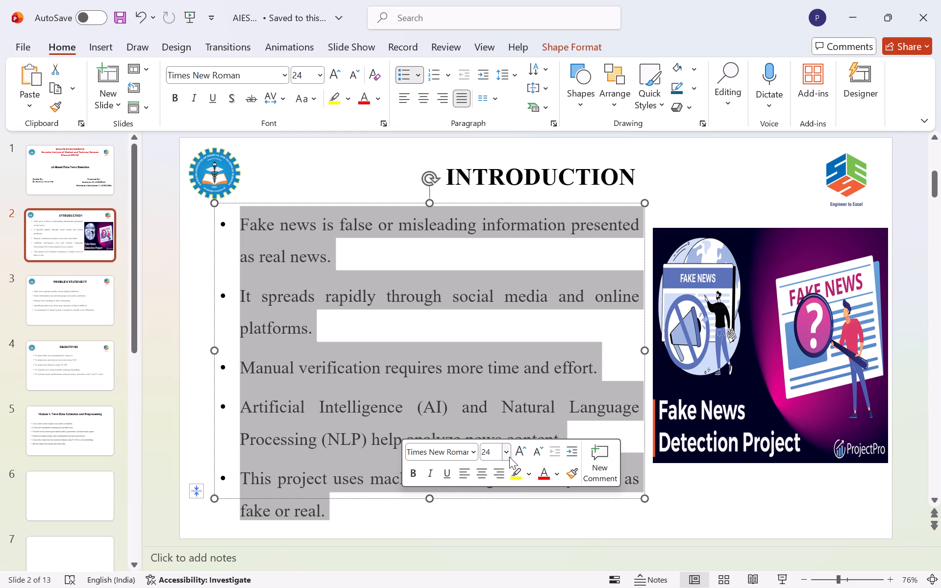
{"action": "left_click", "coordinate": [504, 454]}
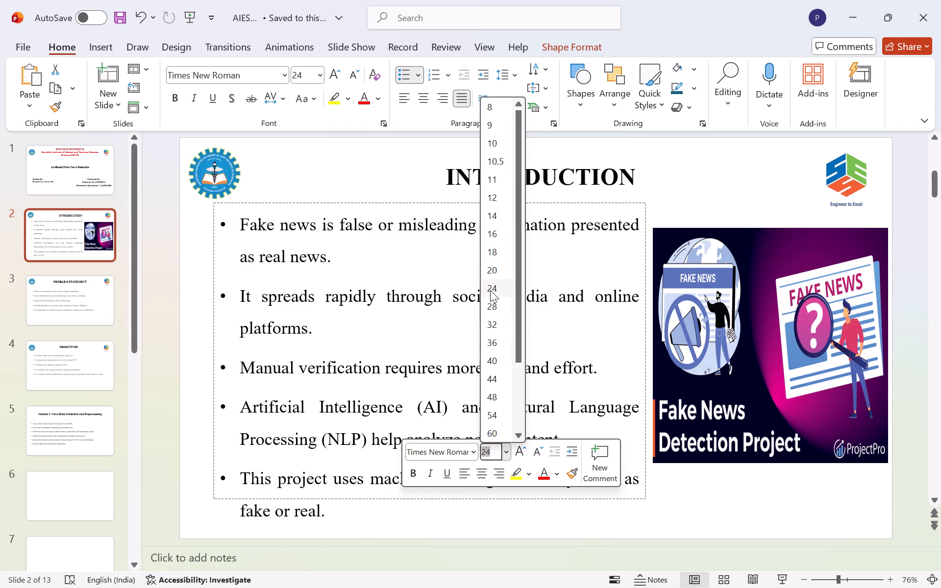
{"action": "left_click", "coordinate": [496, 265]}
{"action": "left_click", "coordinate": [188, 383]}
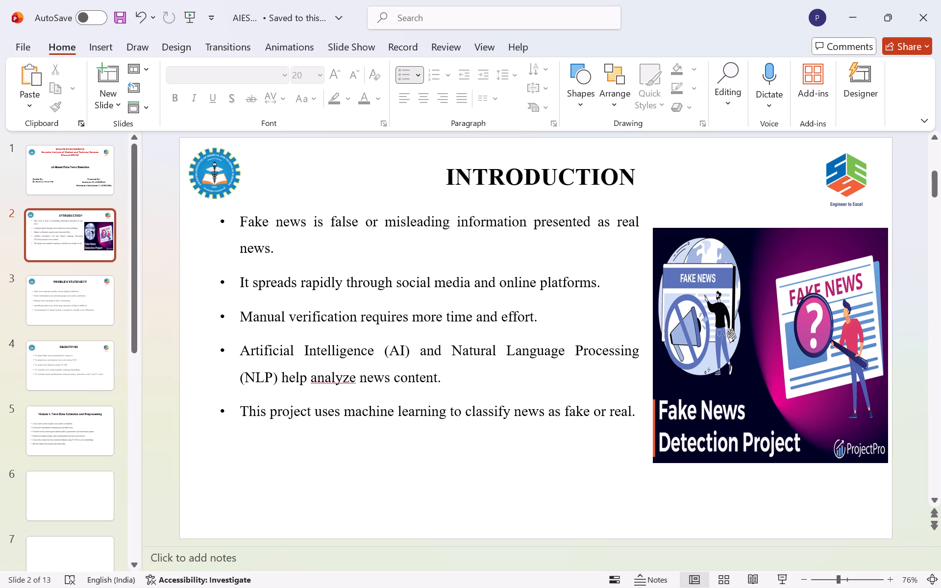
Resize the INTRODUCTION bullet text box: extend it below the slide, lower its top edge, and widen it leftward so the first bullet fits one line.
{"action": "double_click", "coordinate": [237, 222]}
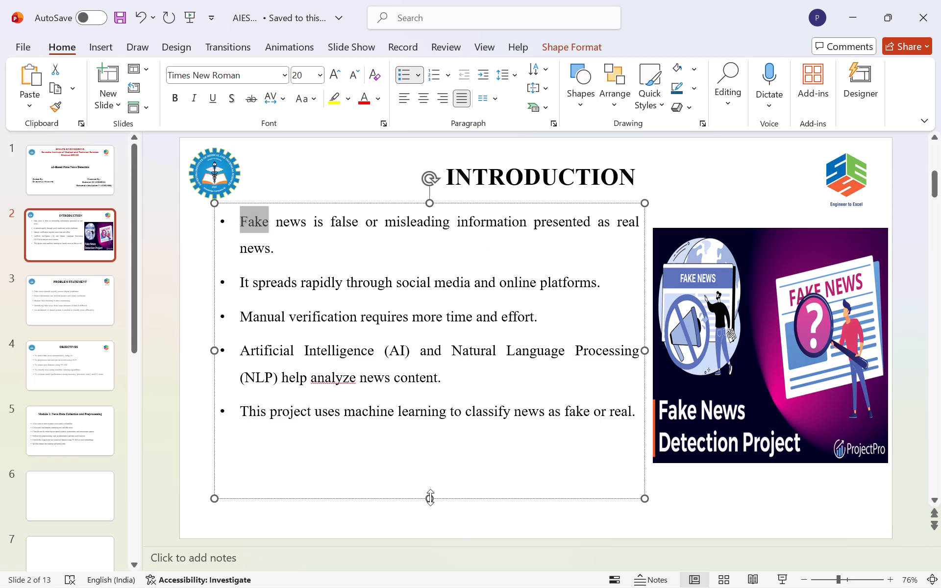
{"action": "left_click_drag", "start_coordinate": [429, 497], "coordinate": [416, 561]}
{"action": "left_click_drag", "start_coordinate": [429, 199], "coordinate": [429, 200]}
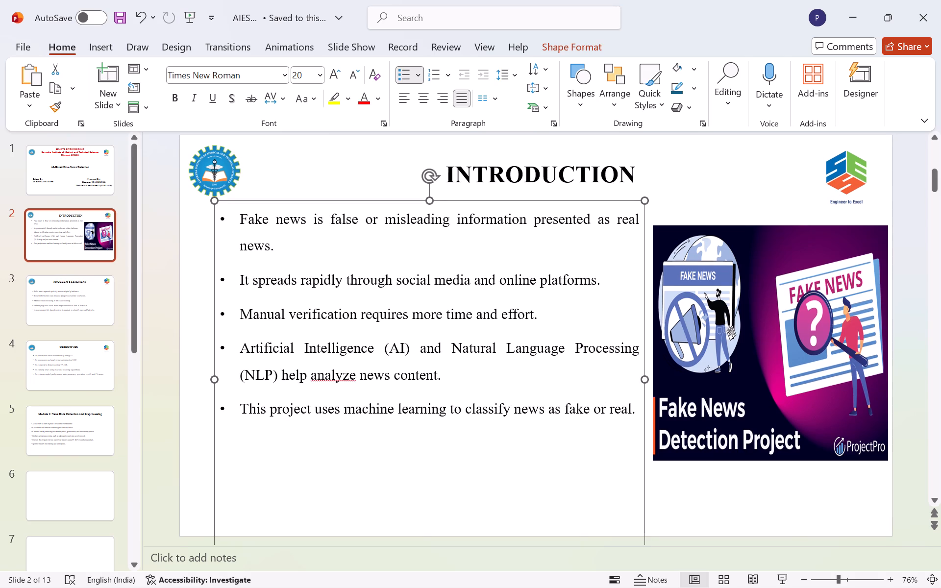
{"action": "left_click_drag", "start_coordinate": [429, 200], "coordinate": [360, 223]}
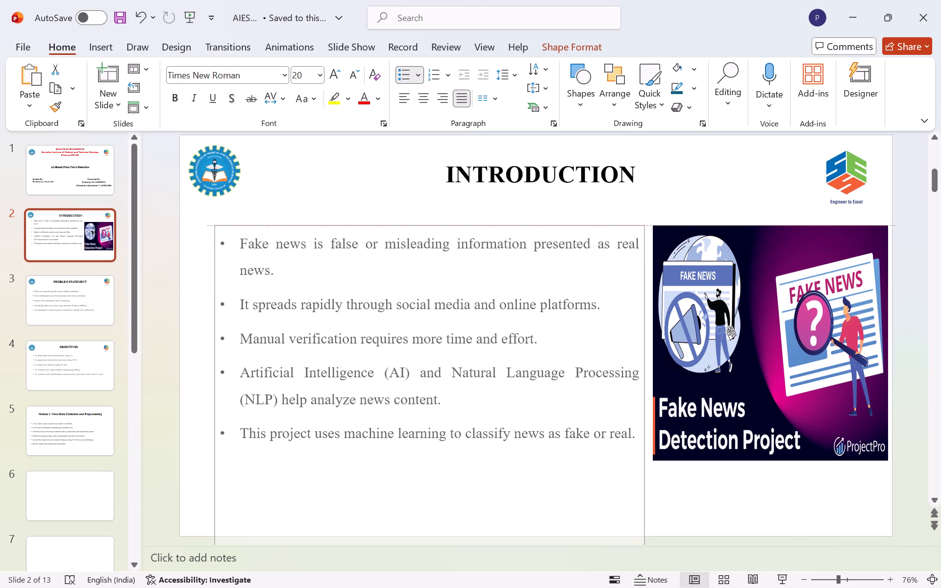
{"action": "left_click_drag", "start_coordinate": [360, 223], "coordinate": [360, 244]}
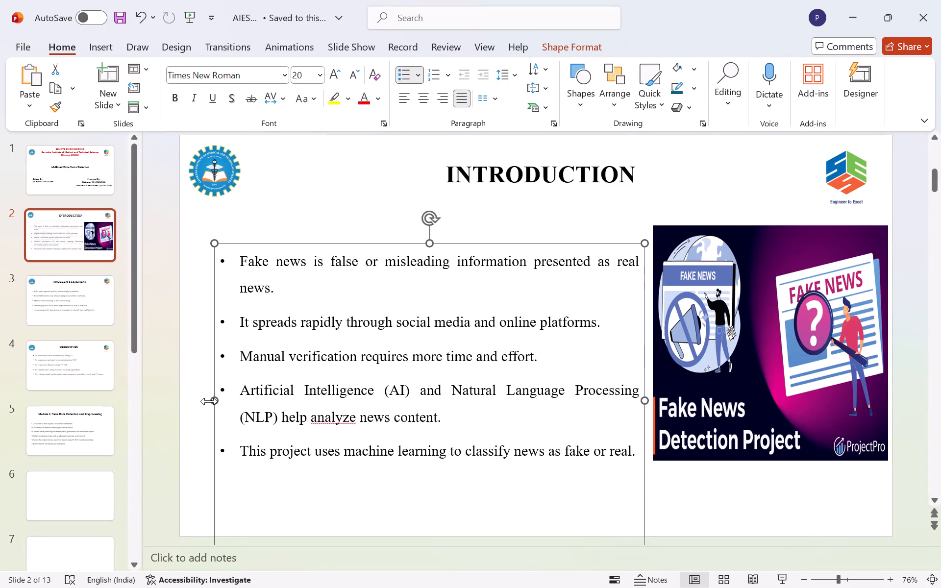
{"action": "left_click_drag", "start_coordinate": [215, 397], "coordinate": [195, 397]}
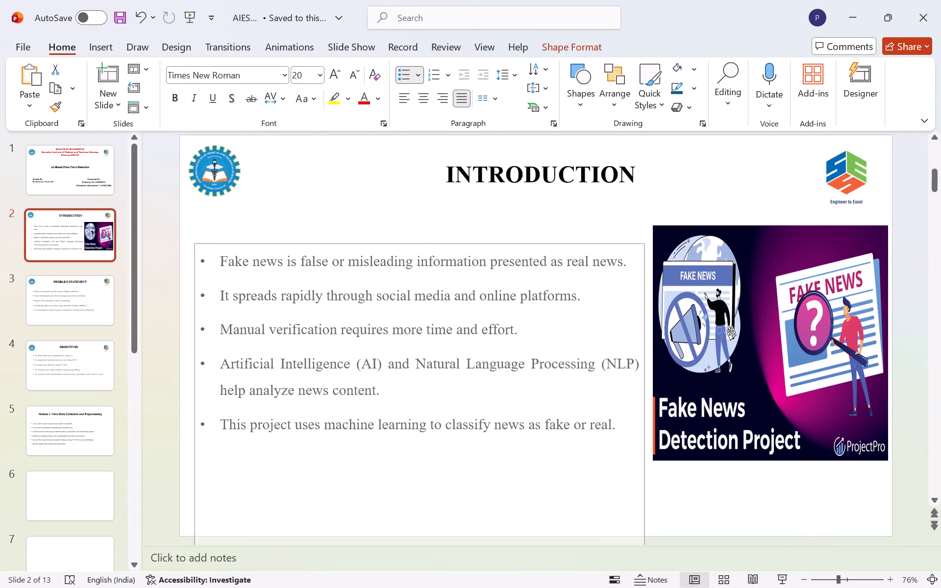
{"action": "left_click_drag", "start_coordinate": [195, 397], "coordinate": [193, 404]}
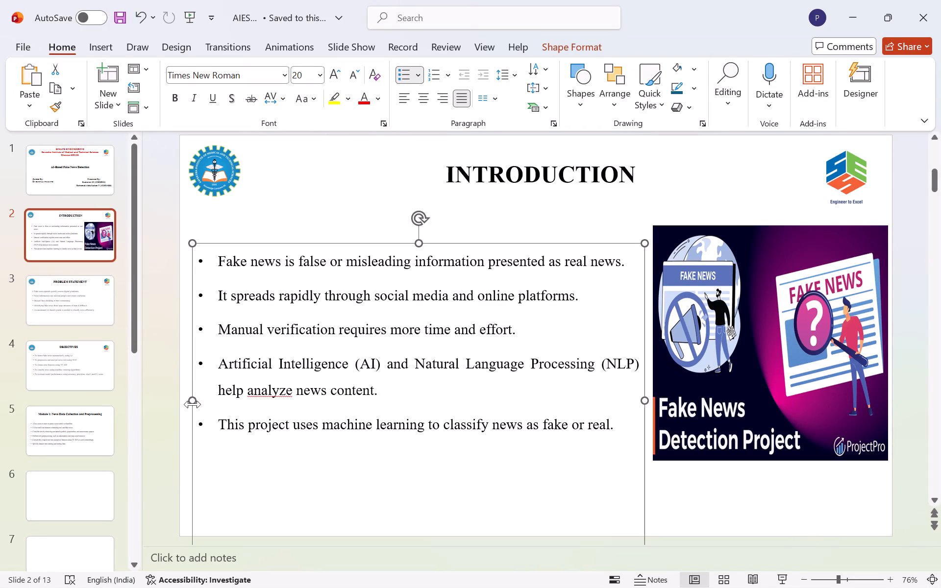
Move the INTRODUCTION bullet text box down and slightly left, leaving more space below the title.
{"action": "left_click_drag", "start_coordinate": [415, 238], "coordinate": [410, 288]}
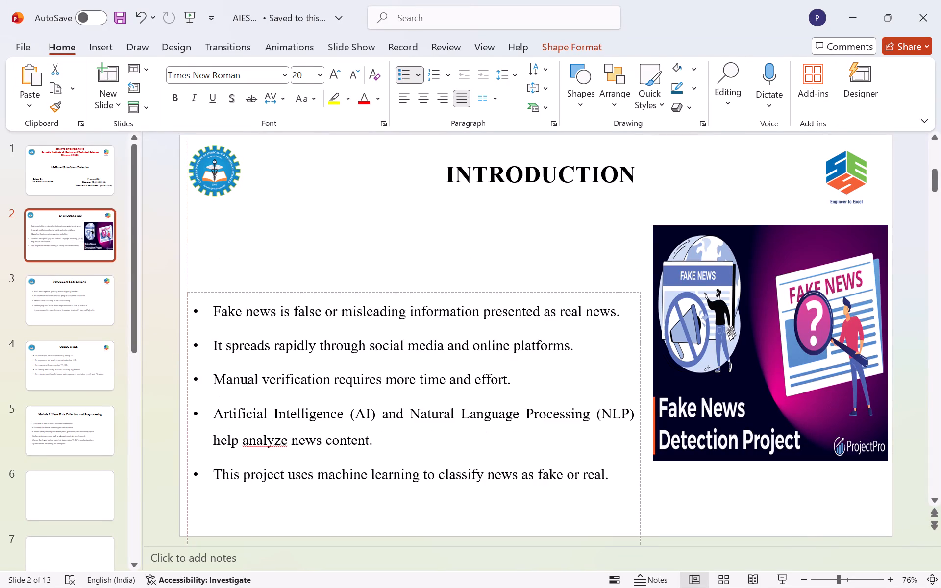
{"action": "left_click_drag", "start_coordinate": [410, 288], "coordinate": [404, 266]}
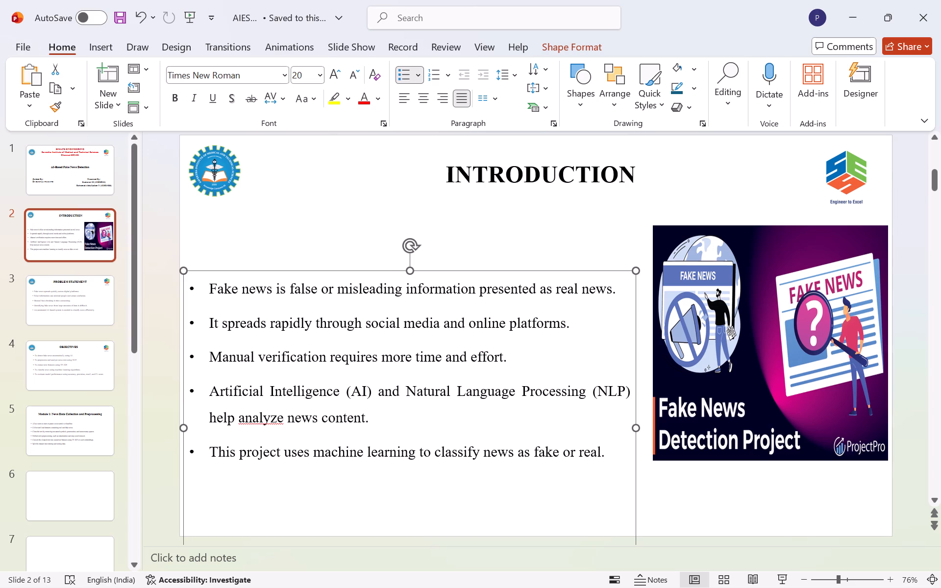
Move the Fake News Detection picture down and slightly left so its top lines up with the bullet text box.
{"action": "left_click", "coordinate": [759, 281]}
{"action": "left_click_drag", "start_coordinate": [775, 223], "coordinate": [769, 258]}
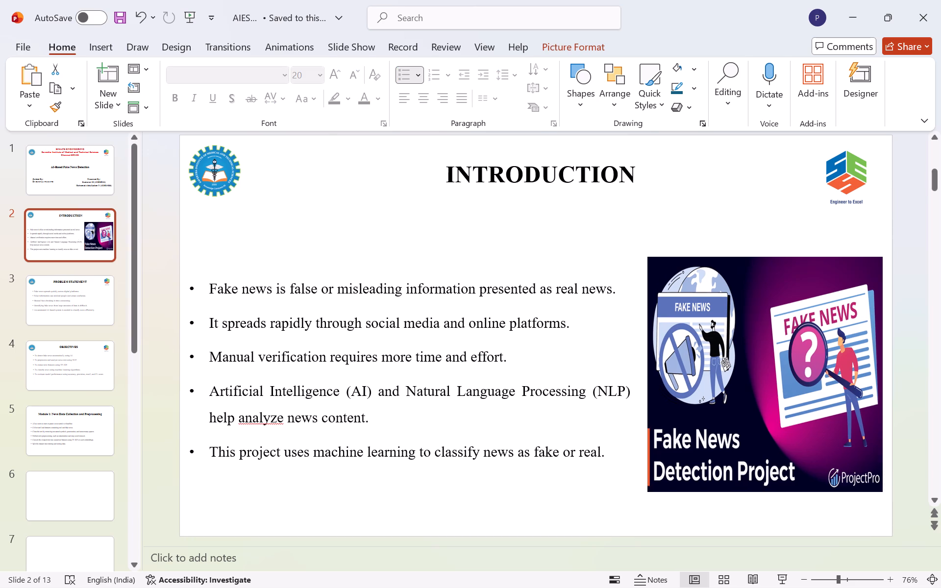
{"action": "left_click_drag", "start_coordinate": [769, 258], "coordinate": [768, 261]}
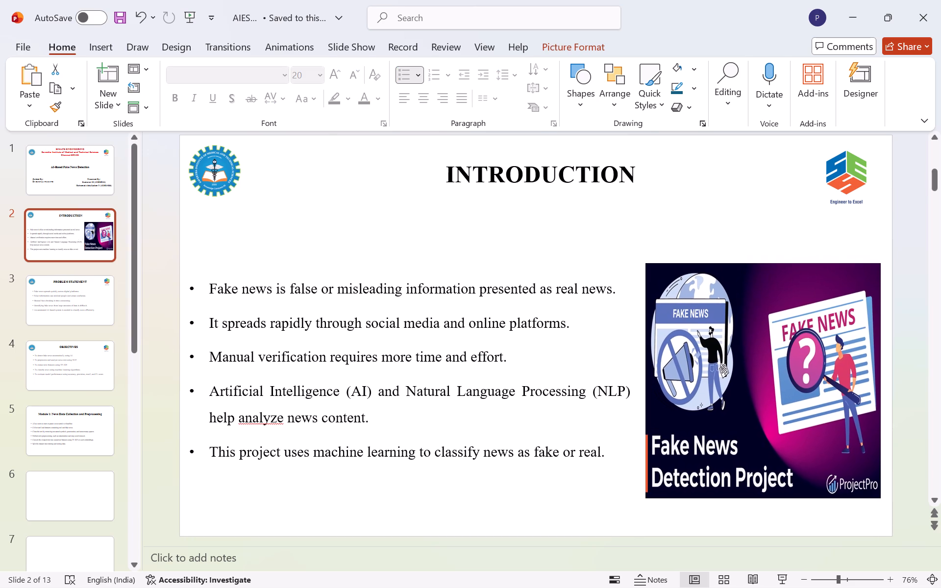
{"action": "left_click_drag", "start_coordinate": [768, 261], "coordinate": [768, 269]}
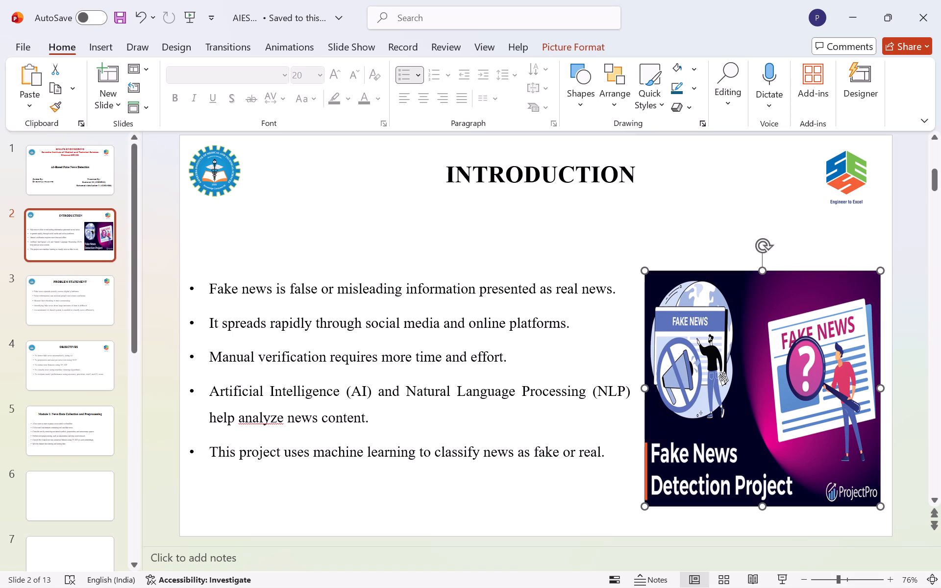
{"action": "left_click", "coordinate": [538, 228]}
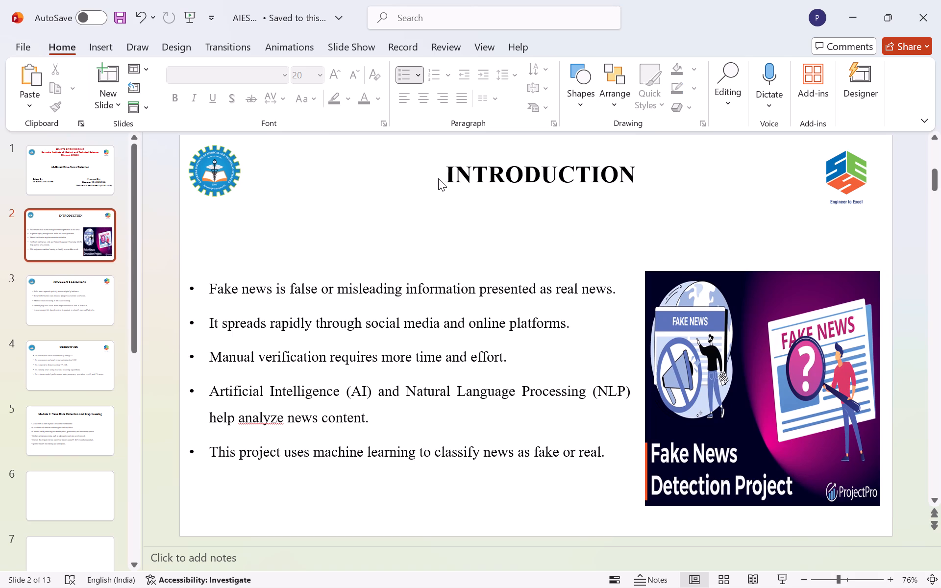
Extend the INTRODUCTION title box downward so the title sits slightly lower, near the bottom of the logos.
{"action": "left_click", "coordinate": [448, 170]}
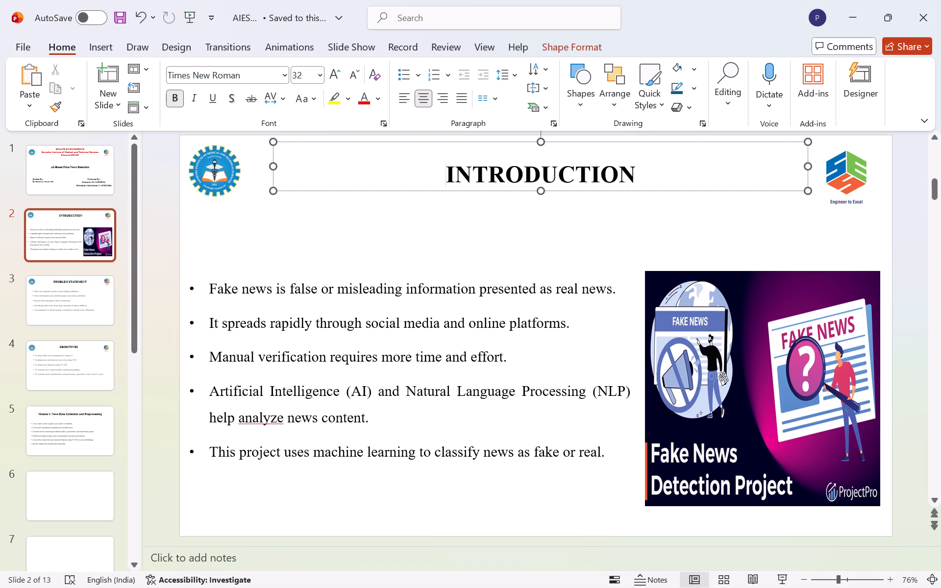
{"action": "left_click", "coordinate": [544, 191]}
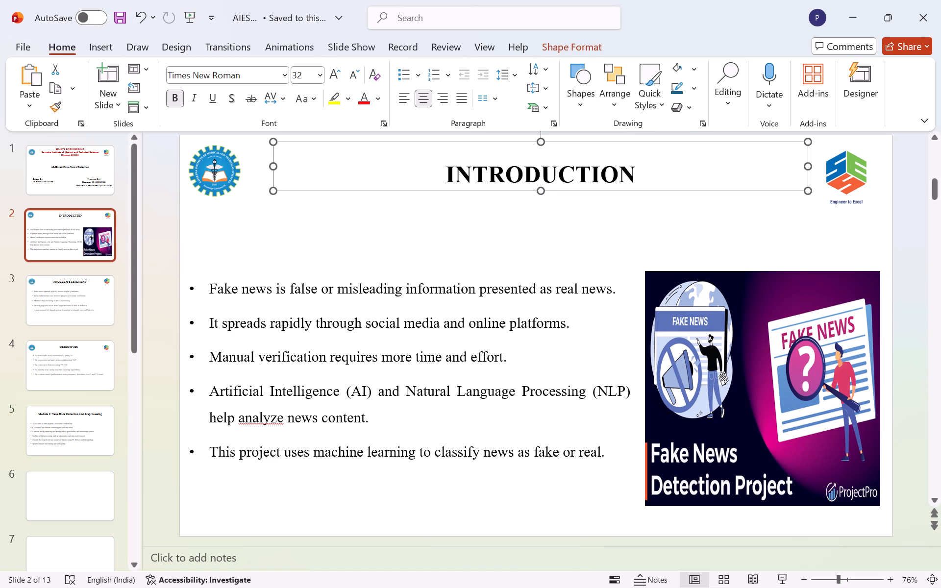
{"action": "left_click_drag", "start_coordinate": [539, 188], "coordinate": [536, 206]}
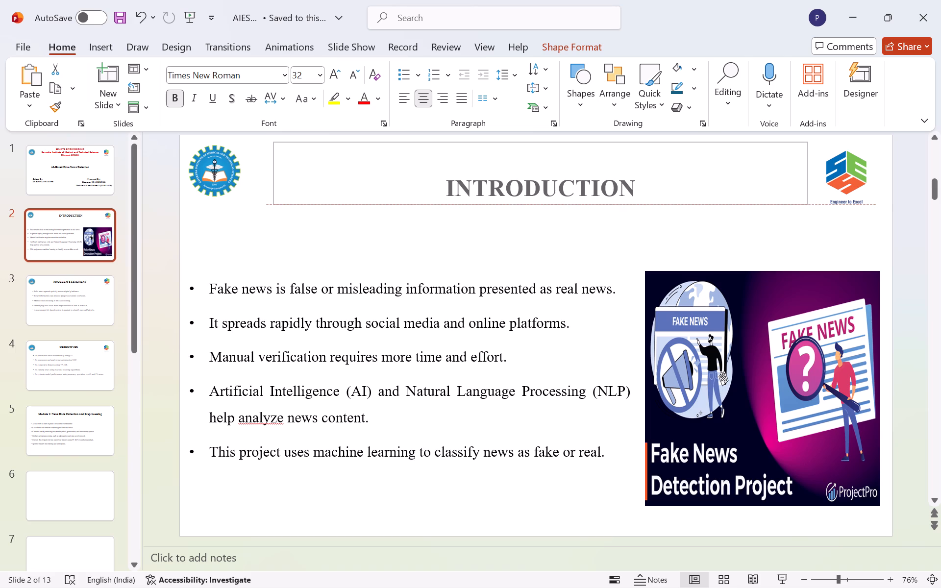
{"action": "left_click_drag", "start_coordinate": [536, 206], "coordinate": [535, 205]}
{"action": "left_click", "coordinate": [470, 253]}
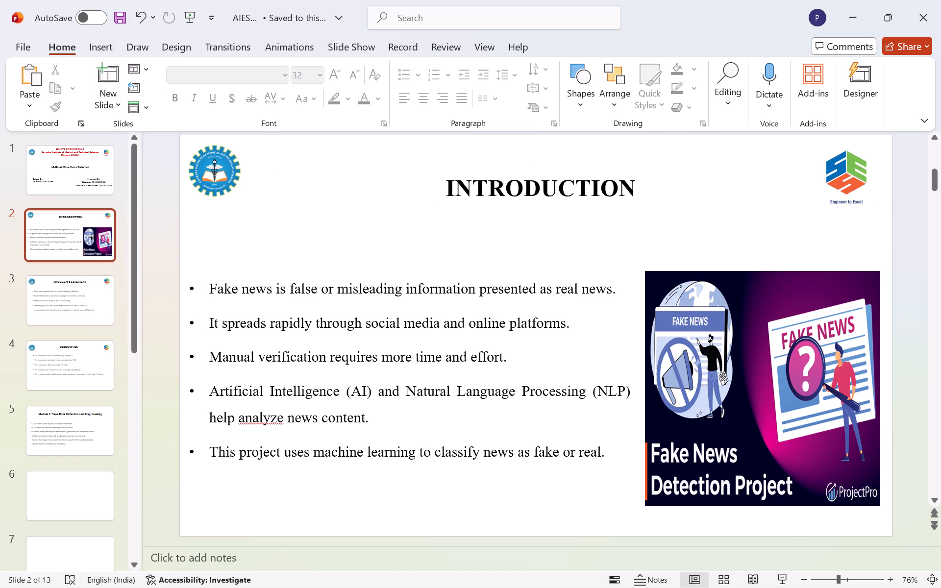
Set all INTRODUCTION bullets to font size 24 and left-align them.
{"action": "left_click_drag", "start_coordinate": [207, 288], "coordinate": [529, 427]}
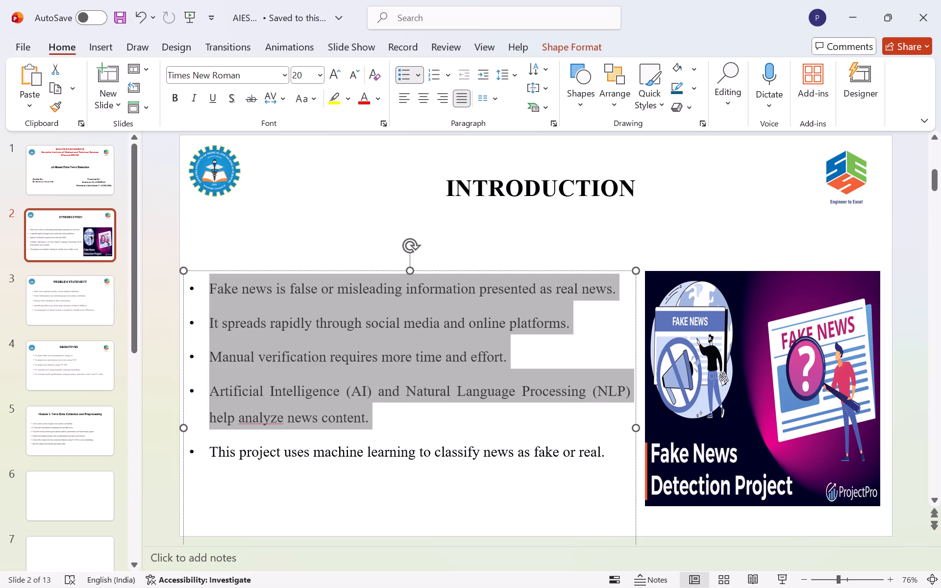
{"action": "left_click_drag", "start_coordinate": [529, 427], "coordinate": [607, 467]}
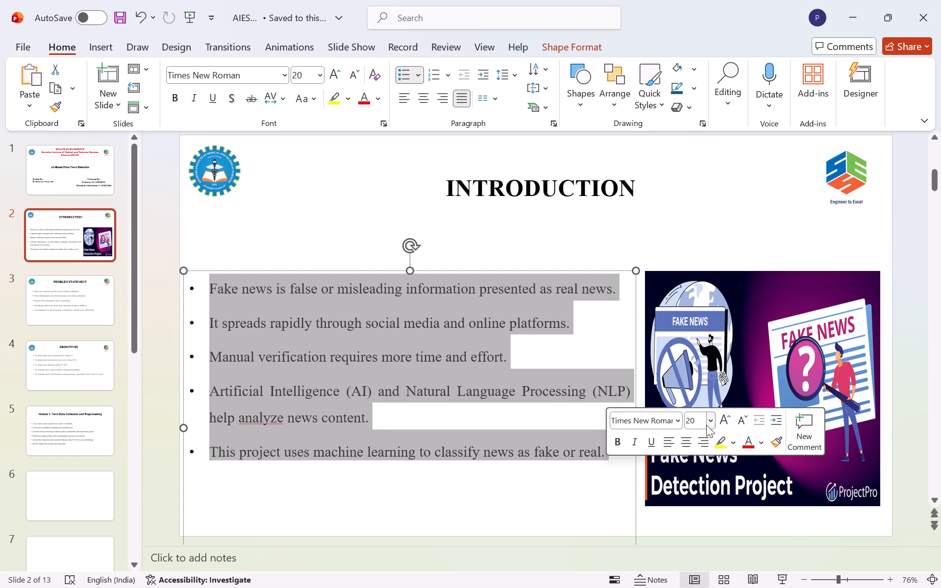
{"action": "left_click", "coordinate": [710, 420]}
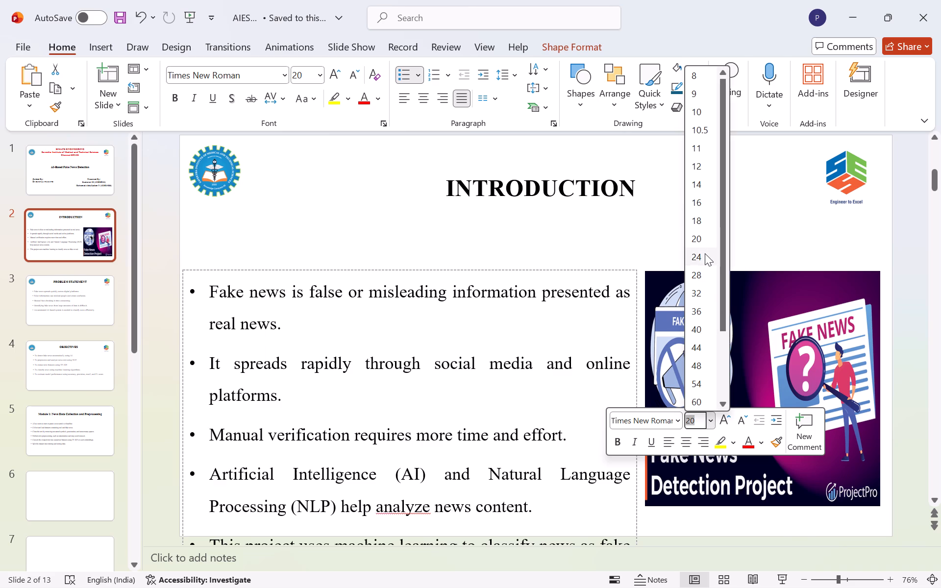
{"action": "left_click", "coordinate": [705, 253]}
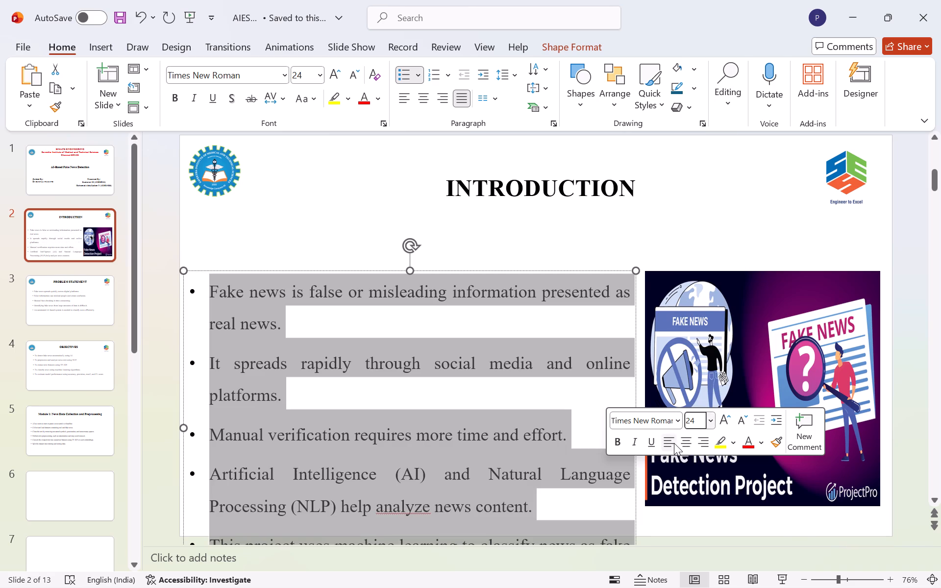
{"action": "left_click", "coordinate": [674, 443]}
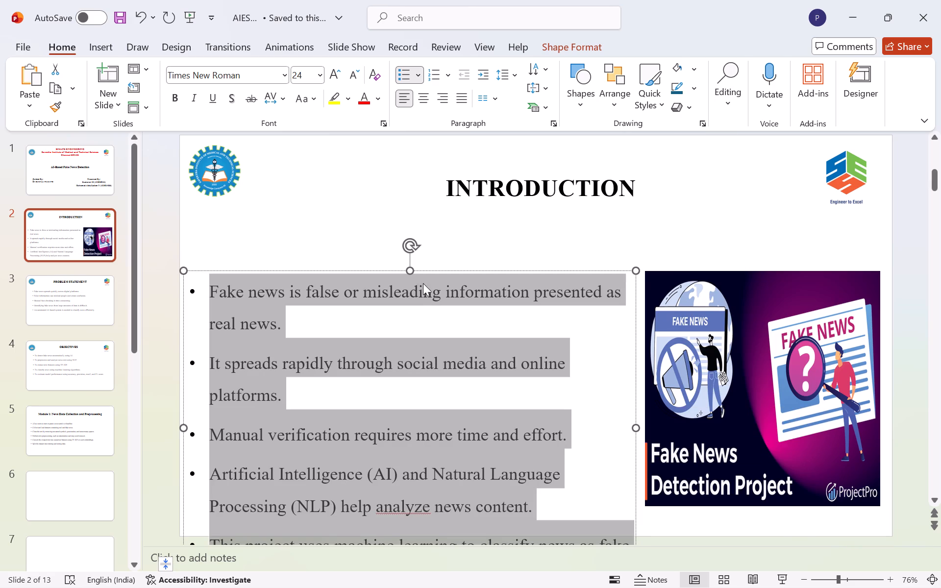
Extend the top edge of the bullet text box up to just below the INTRODUCTION title so the enlarged text fits the slide.
{"action": "left_click_drag", "start_coordinate": [413, 273], "coordinate": [411, 215]}
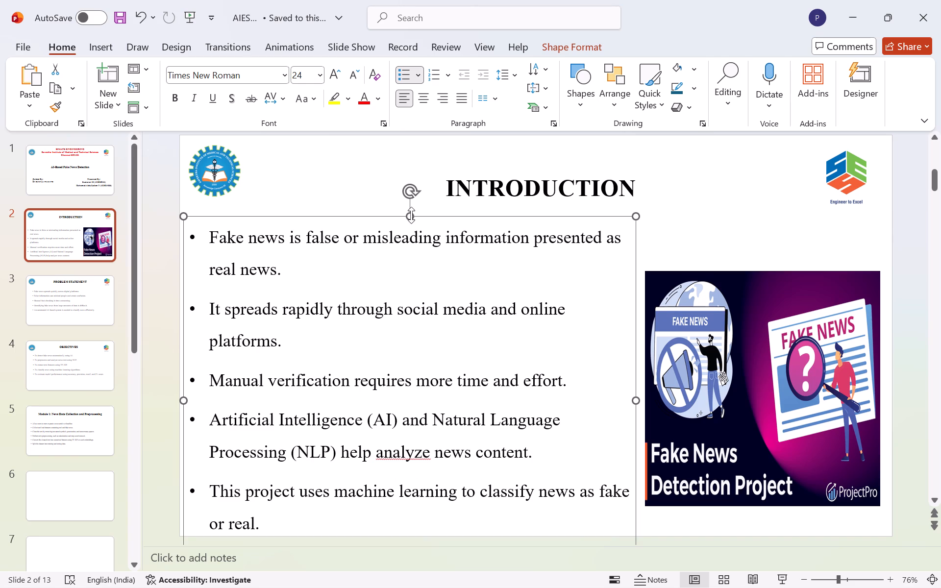
{"action": "left_click", "coordinate": [724, 209]}
Move the Fake News Detection picture up and slightly right, centring it vertically beside the bullets.
{"action": "left_click", "coordinate": [724, 399]}
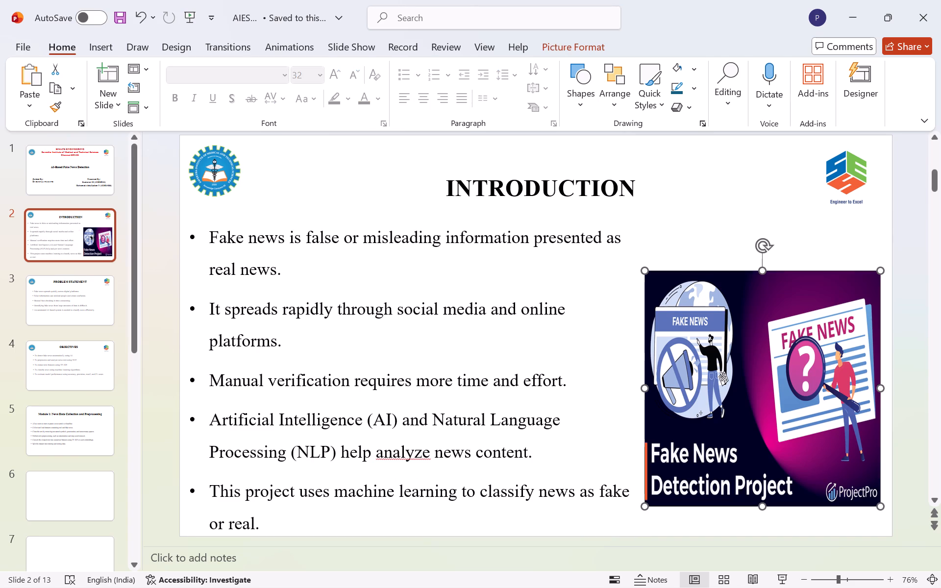
{"action": "left_click_drag", "start_coordinate": [729, 364], "coordinate": [734, 345]}
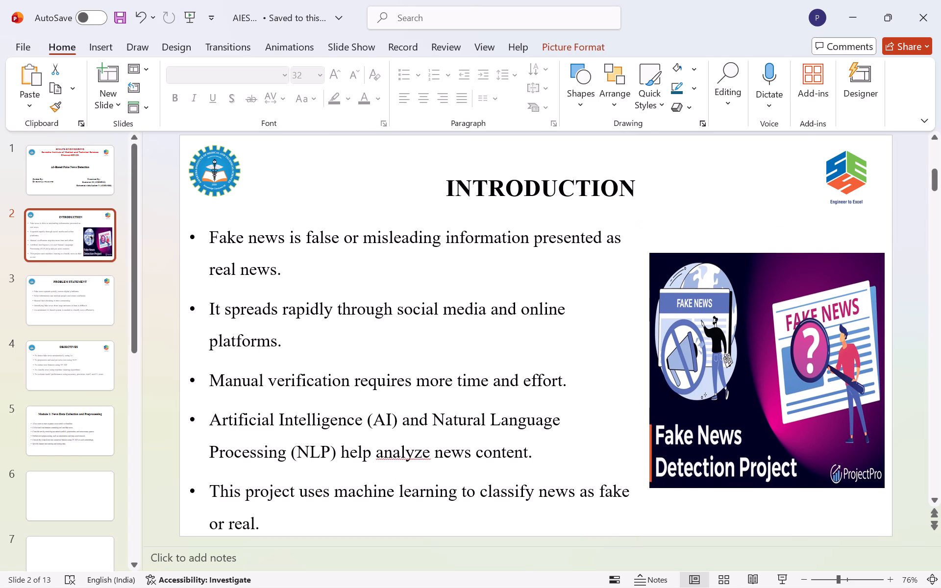
{"action": "left_click_drag", "start_coordinate": [734, 345], "coordinate": [730, 343]}
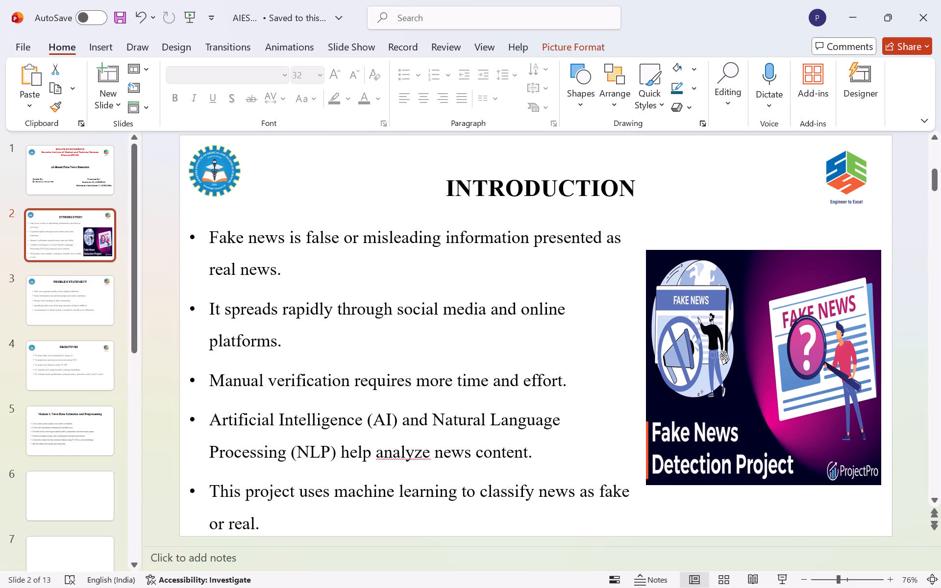
{"action": "left_click_drag", "start_coordinate": [730, 343], "coordinate": [732, 343]}
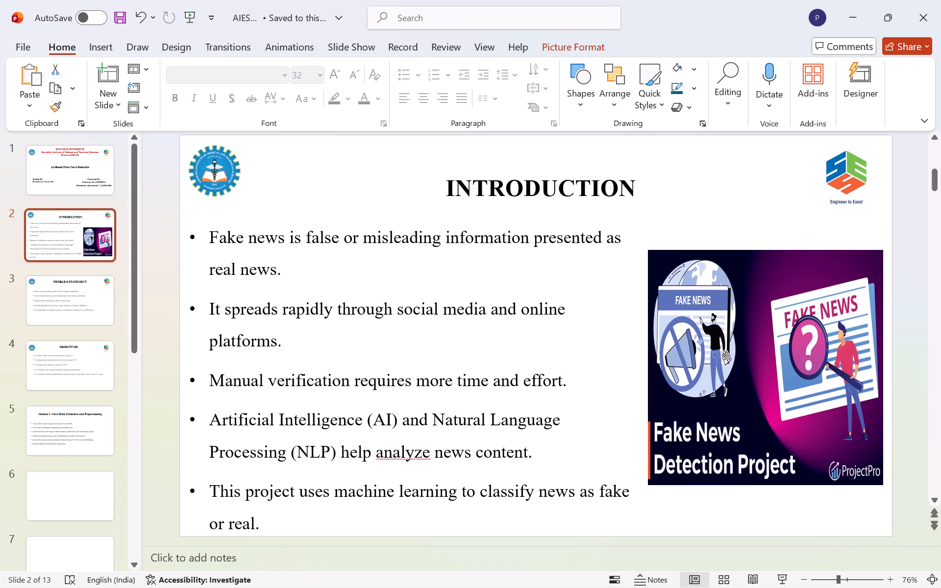
{"action": "left_click_drag", "start_coordinate": [732, 343], "coordinate": [733, 341]}
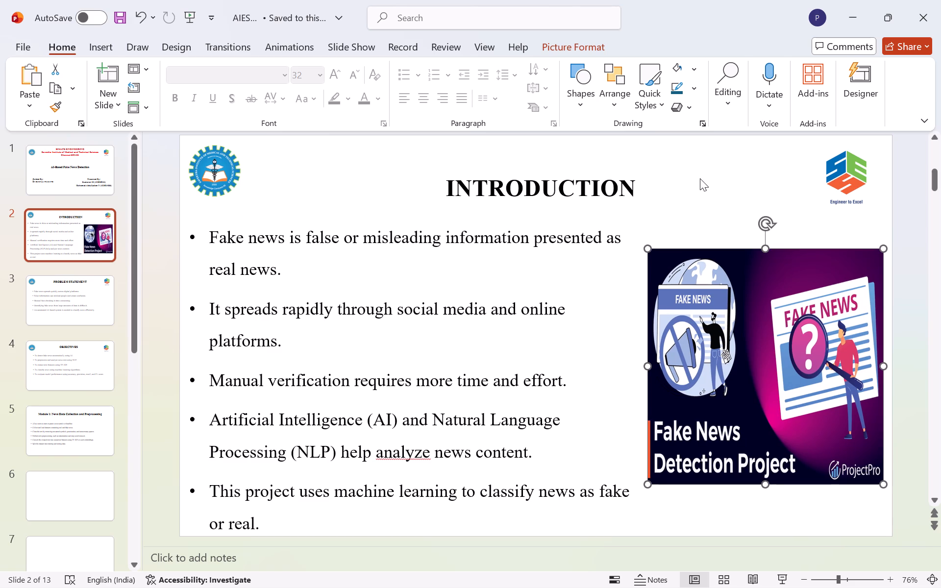
{"action": "left_click", "coordinate": [700, 178]}
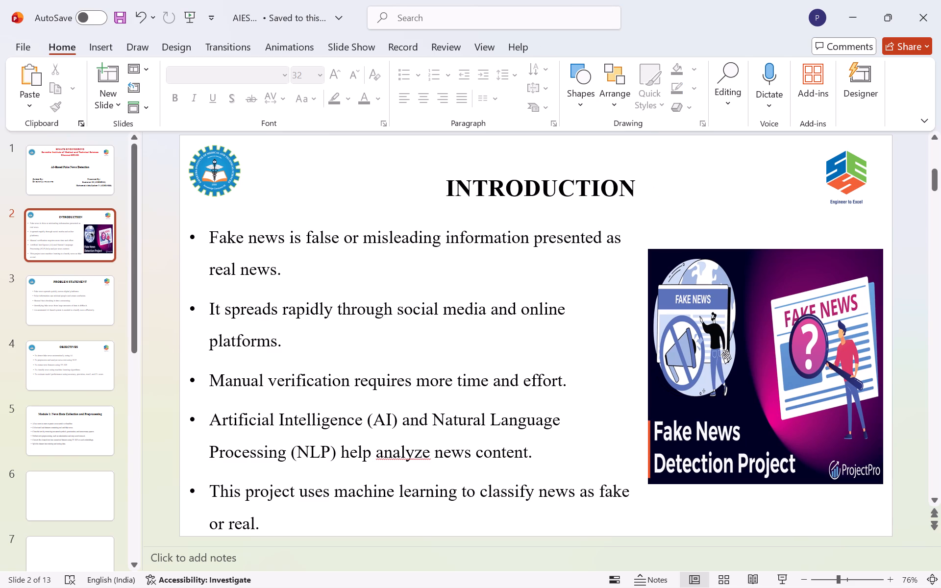
Stretch the INTRODUCTION title box above the slide's top edge and raise its bottom edge so the title sits slightly higher above the bullets.
{"action": "left_click", "coordinate": [491, 196]}
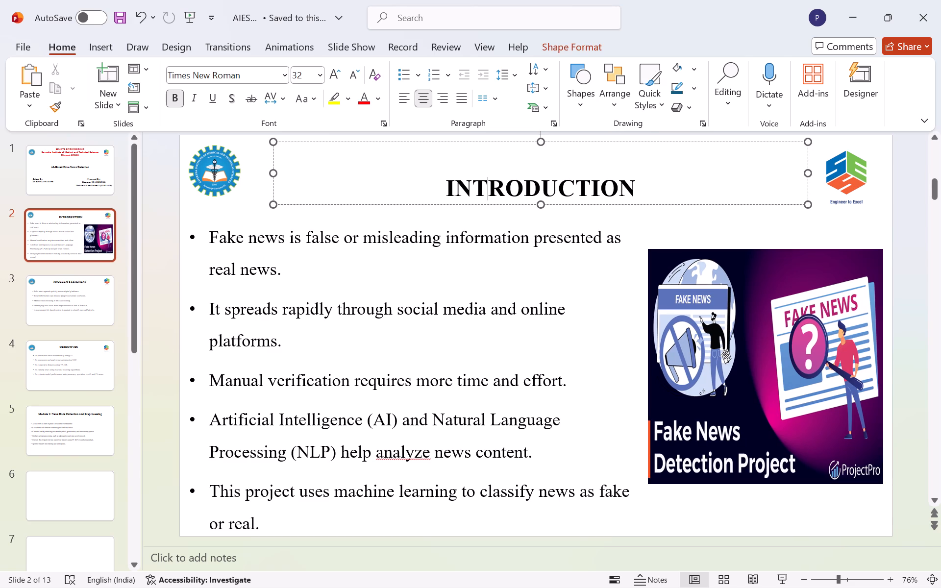
{"action": "left_click_drag", "start_coordinate": [588, 147], "coordinate": [577, 137]}
{"action": "left_click_drag", "start_coordinate": [577, 137], "coordinate": [539, 148]}
{"action": "left_click_drag", "start_coordinate": [539, 148], "coordinate": [539, 134]}
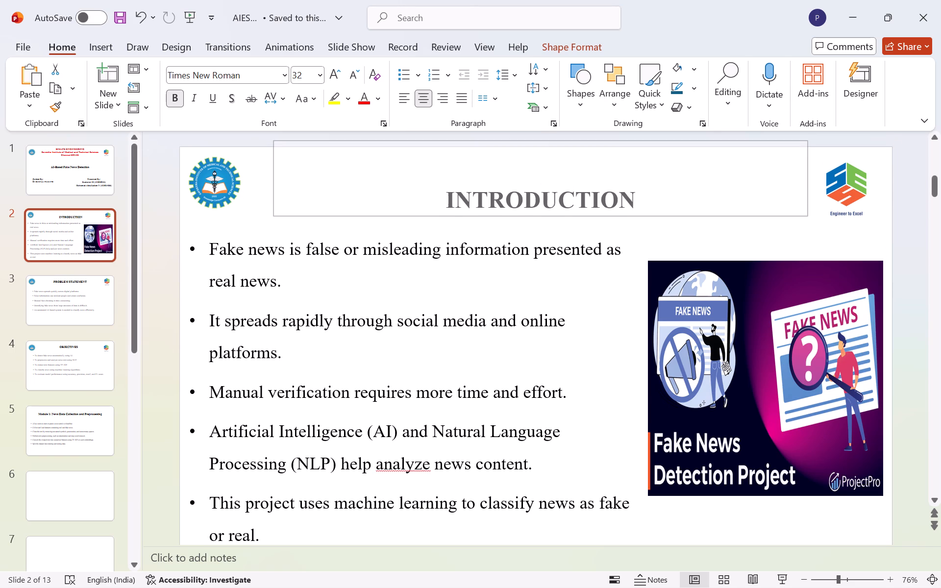
{"action": "left_click_drag", "start_coordinate": [539, 134], "coordinate": [536, 120]}
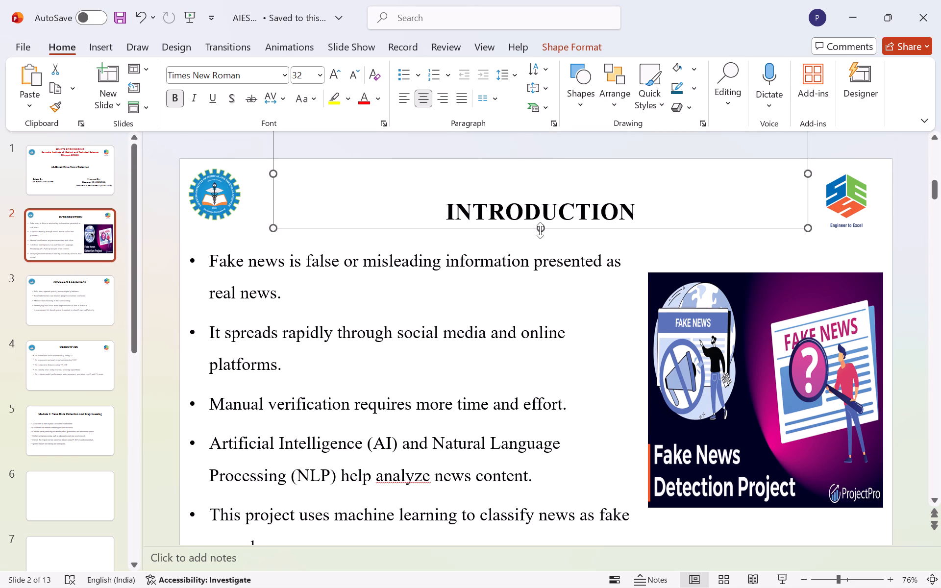
{"action": "left_click_drag", "start_coordinate": [540, 230], "coordinate": [540, 220]}
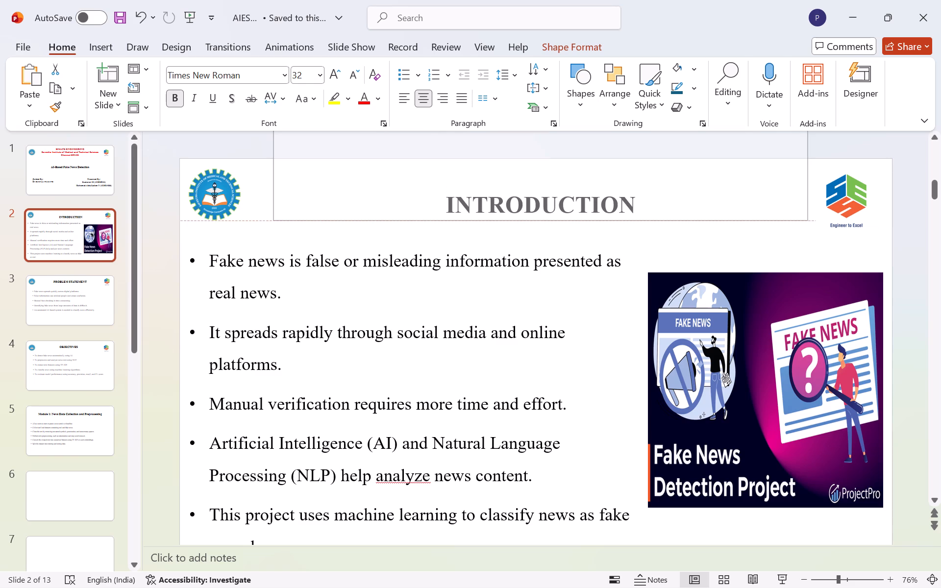
{"action": "left_click_drag", "start_coordinate": [540, 220], "coordinate": [540, 217]}
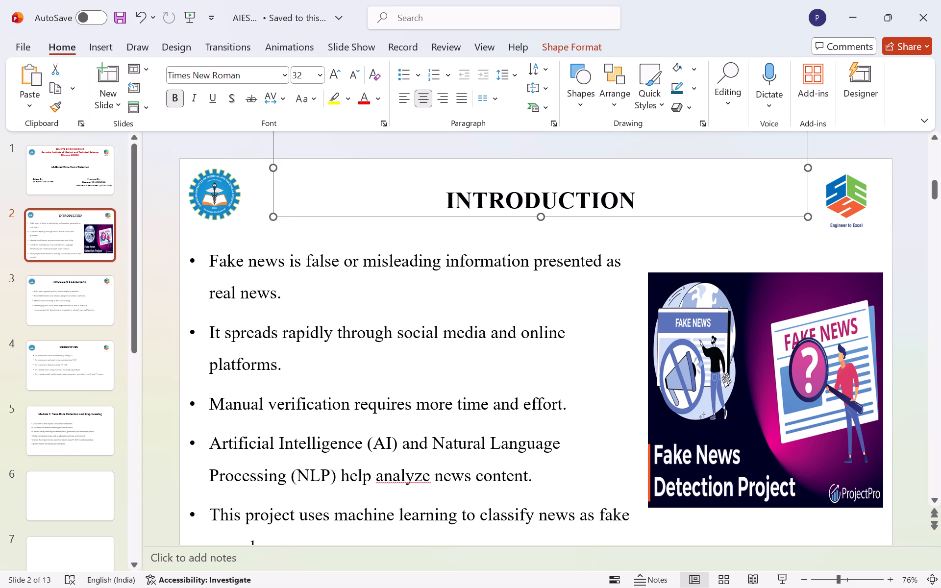
{"action": "left_click", "coordinate": [495, 245]}
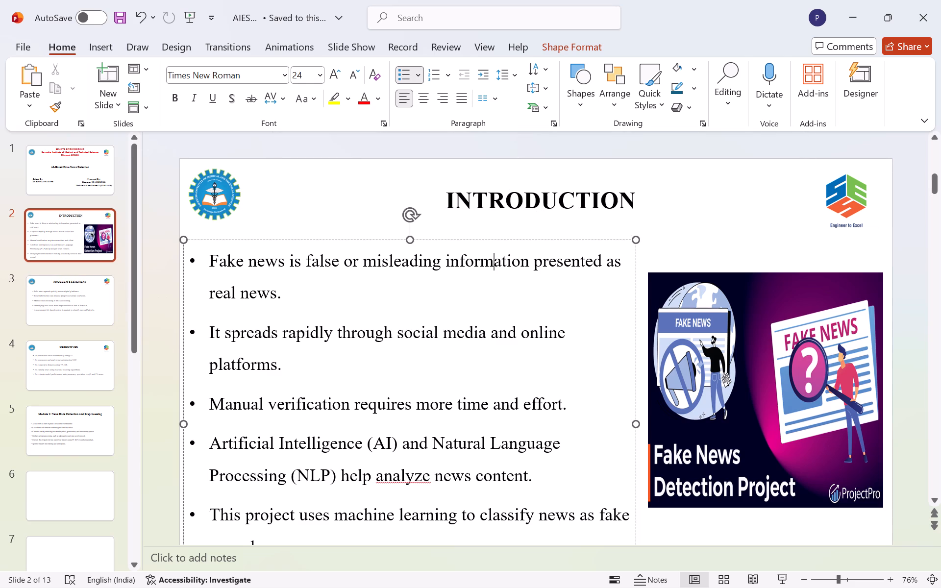
Check the font size of the bullets on the INTRODUCTION and PROBLEM STATEMENT slides.
{"action": "left_click_drag", "start_coordinate": [205, 262], "coordinate": [577, 541]}
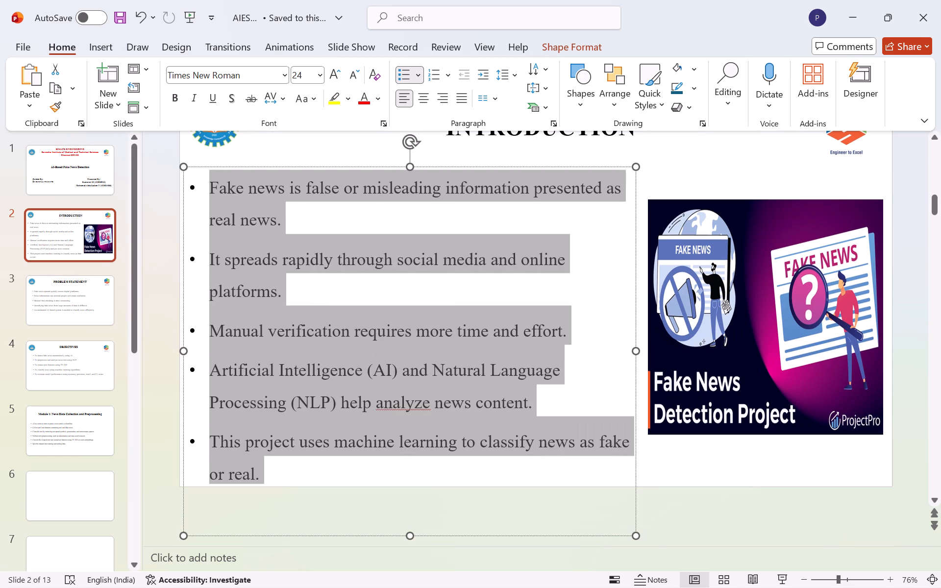
{"action": "left_click_drag", "start_coordinate": [577, 541], "coordinate": [558, 501]}
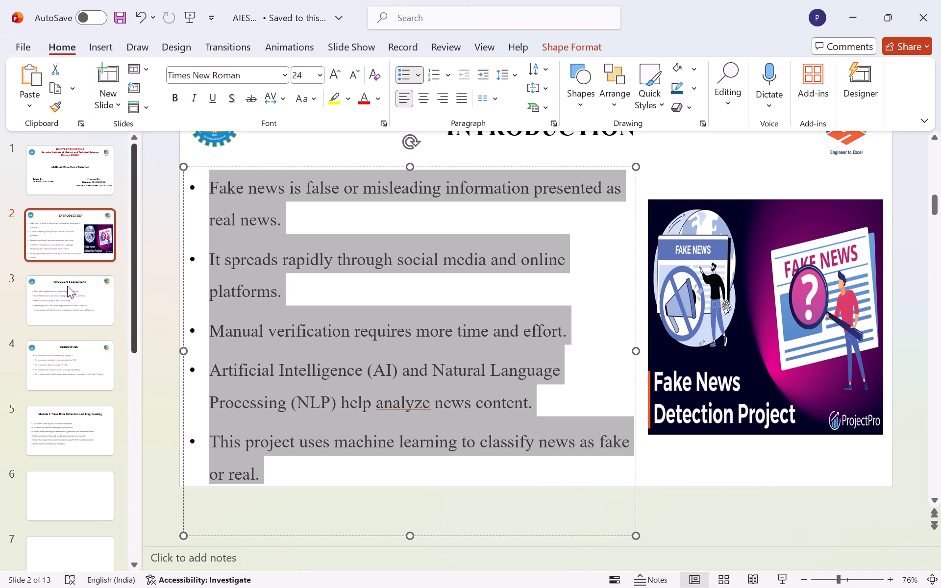
{"action": "left_click", "coordinate": [68, 296]}
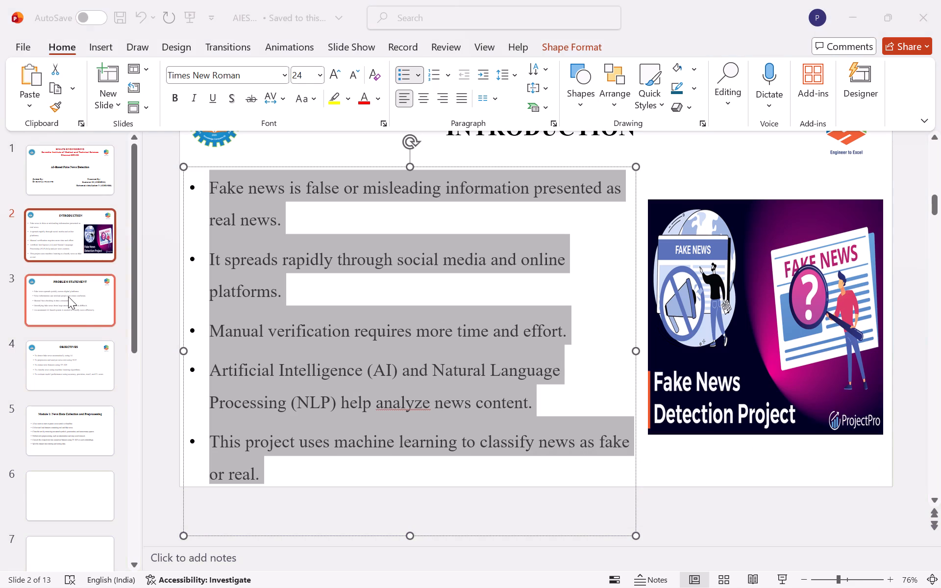
{"action": "left_click", "coordinate": [80, 300]}
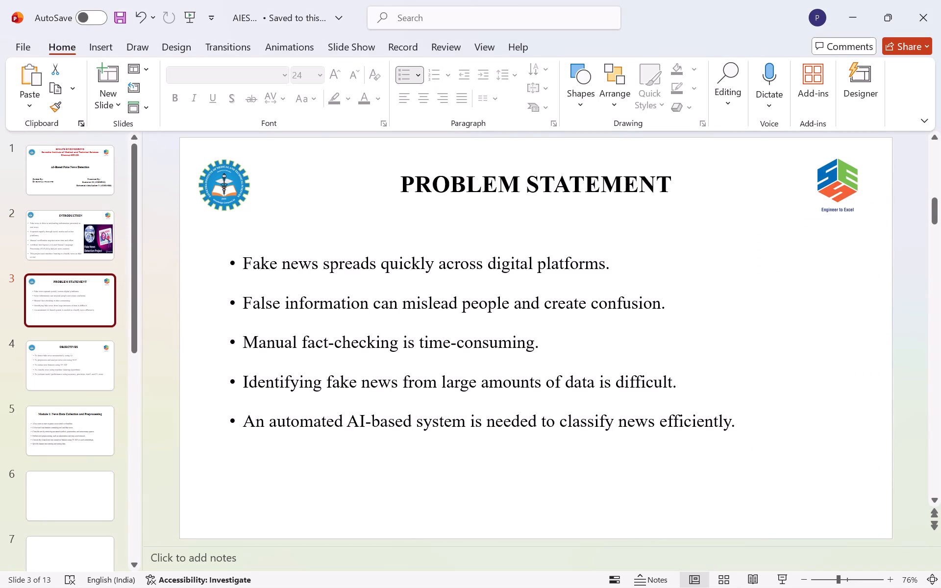
{"action": "left_click_drag", "start_coordinate": [246, 263], "coordinate": [630, 433]}
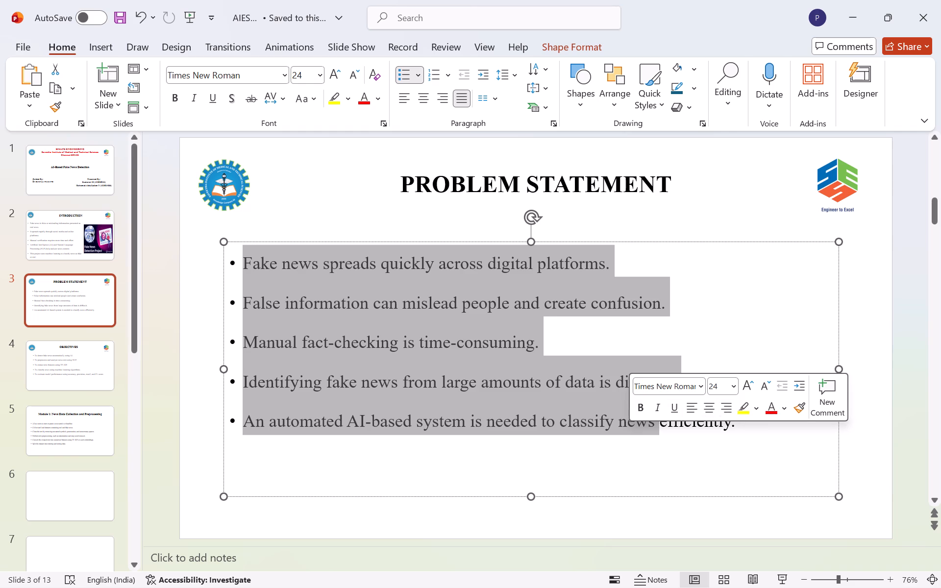
{"action": "left_click", "coordinate": [702, 458]}
{"action": "left_click_drag", "start_coordinate": [741, 421], "coordinate": [248, 271]}
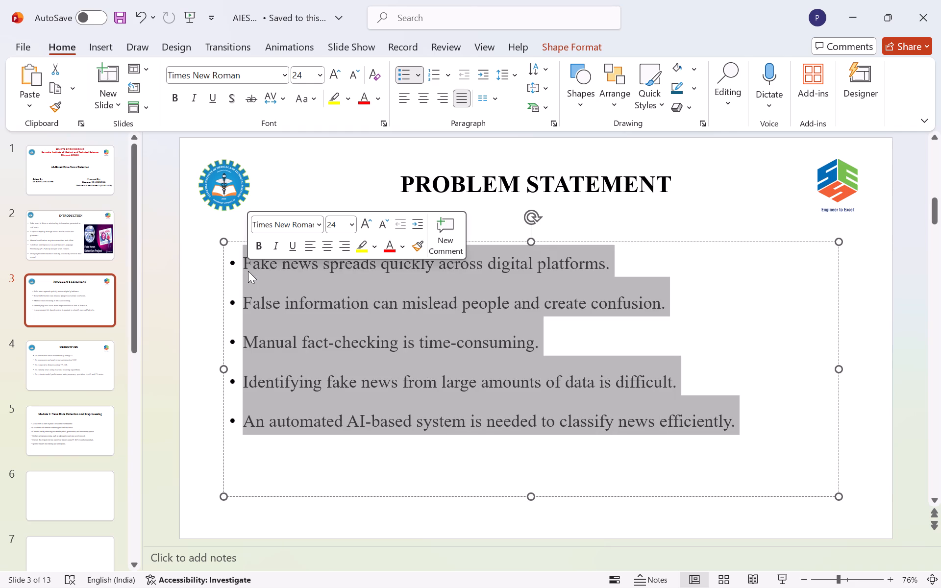
{"action": "left_click", "coordinate": [350, 221]}
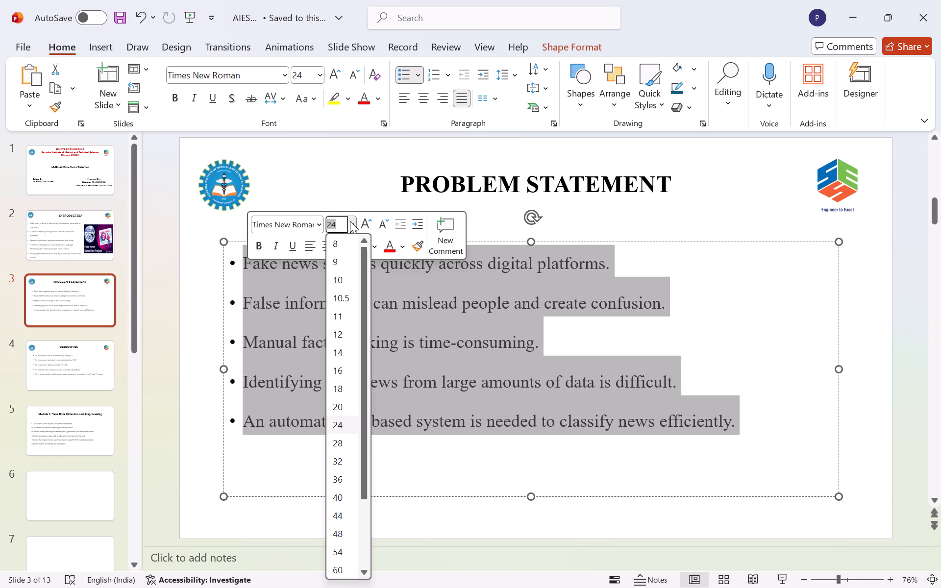
{"action": "left_click", "coordinate": [188, 362]}
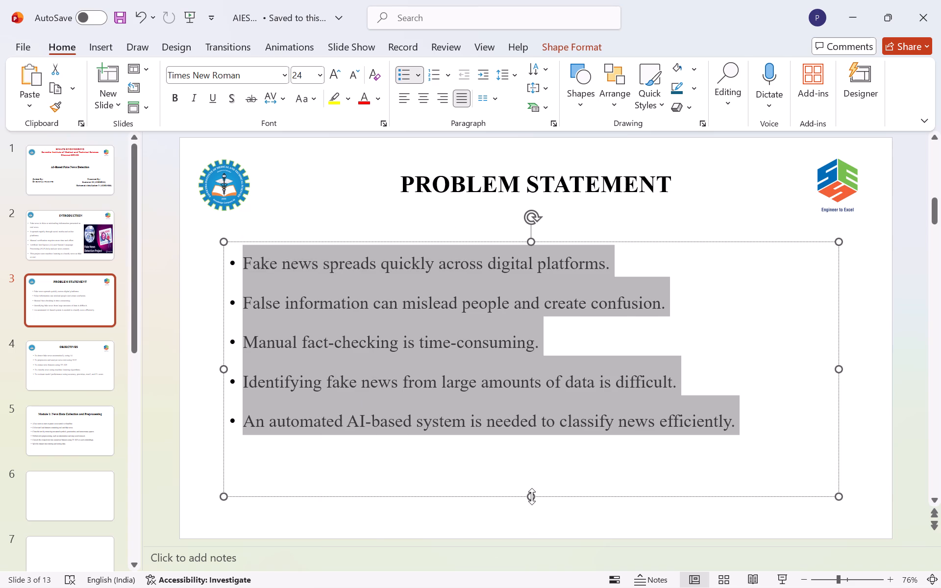
Extend the PROBLEM STATEMENT bullet text box down to near the slide's bottom edge and lower its top edge slightly.
{"action": "left_click_drag", "start_coordinate": [532, 496], "coordinate": [535, 529]}
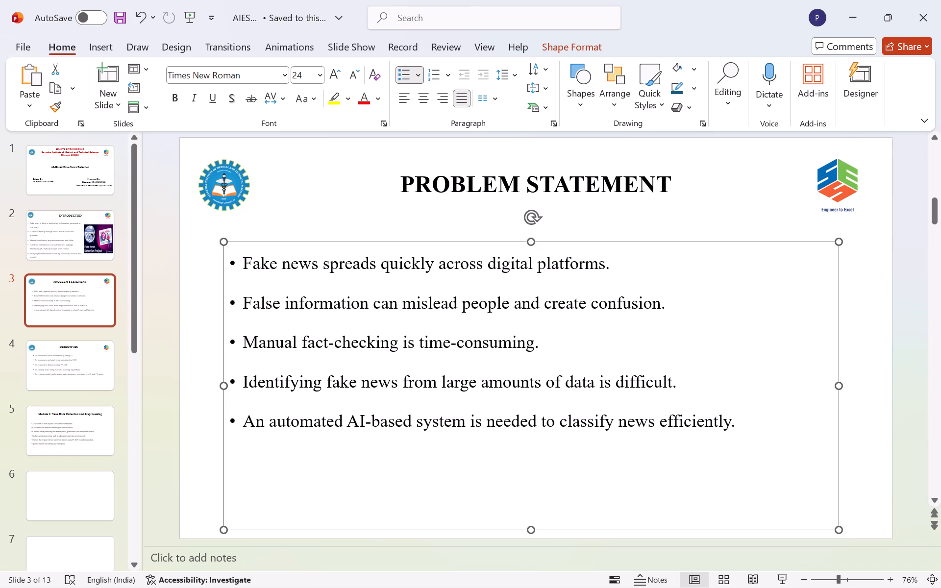
{"action": "left_click_drag", "start_coordinate": [533, 239], "coordinate": [533, 270]}
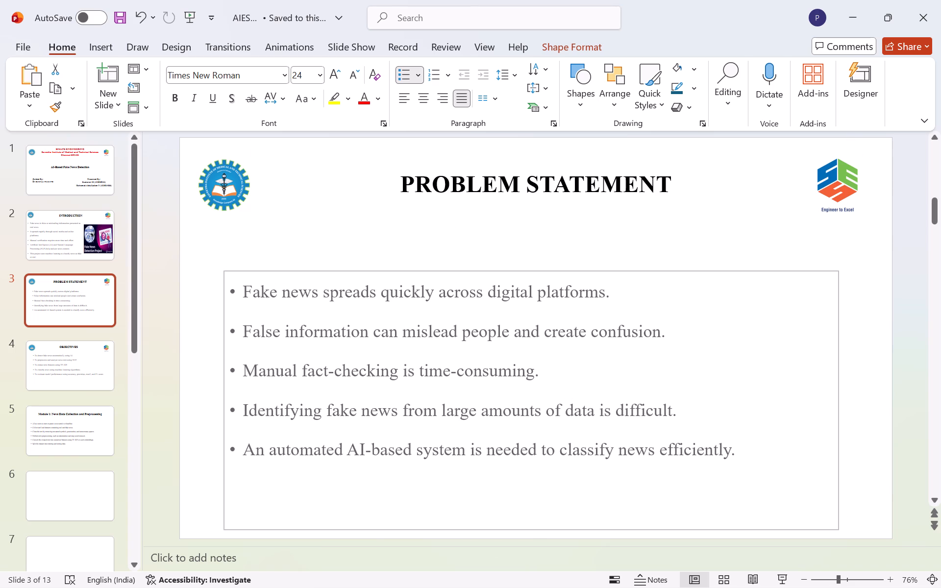
{"action": "left_click_drag", "start_coordinate": [533, 270], "coordinate": [525, 257]}
{"action": "left_click", "coordinate": [720, 193]}
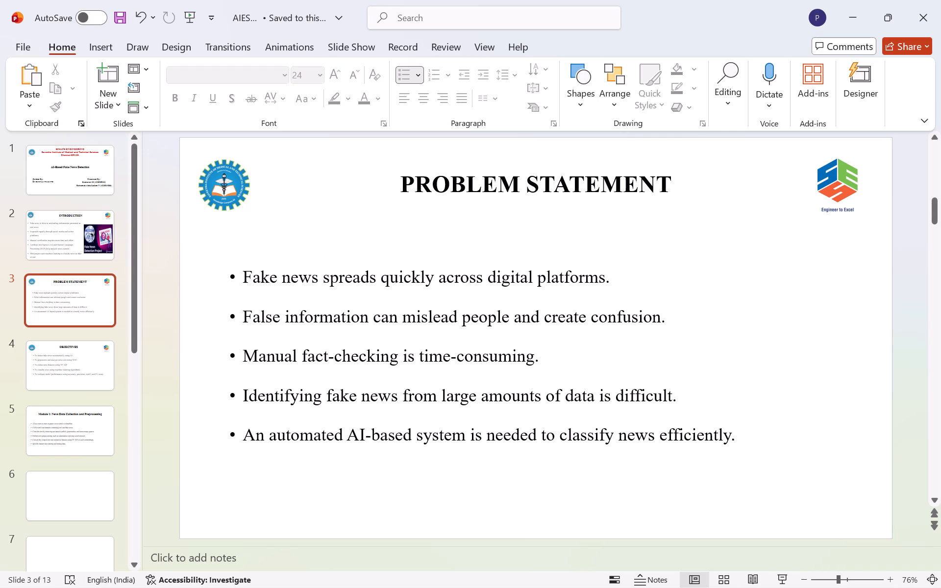
Pull the top-left corner of the PROBLEM STATEMENT bullet text box slightly inward so the bullets sit a little further right.
{"action": "left_click", "coordinate": [204, 297]}
{"action": "left_click", "coordinate": [297, 270]}
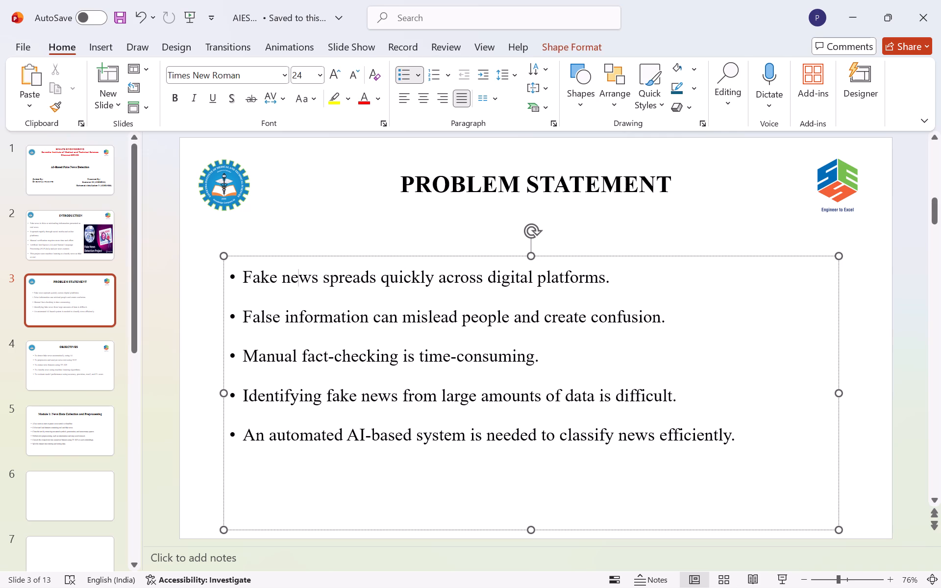
{"action": "left_click_drag", "start_coordinate": [223, 257], "coordinate": [315, 257]}
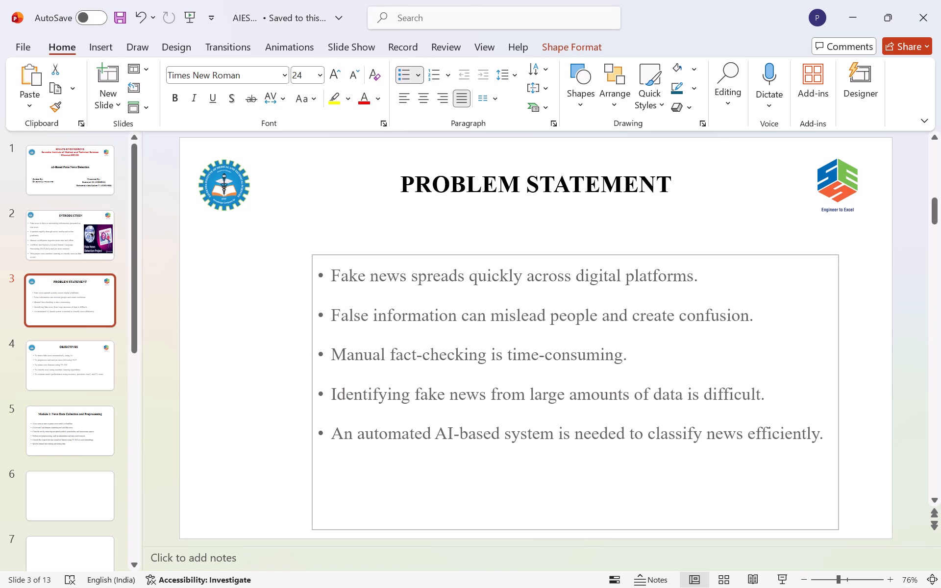
{"action": "left_click_drag", "start_coordinate": [315, 257], "coordinate": [297, 266]}
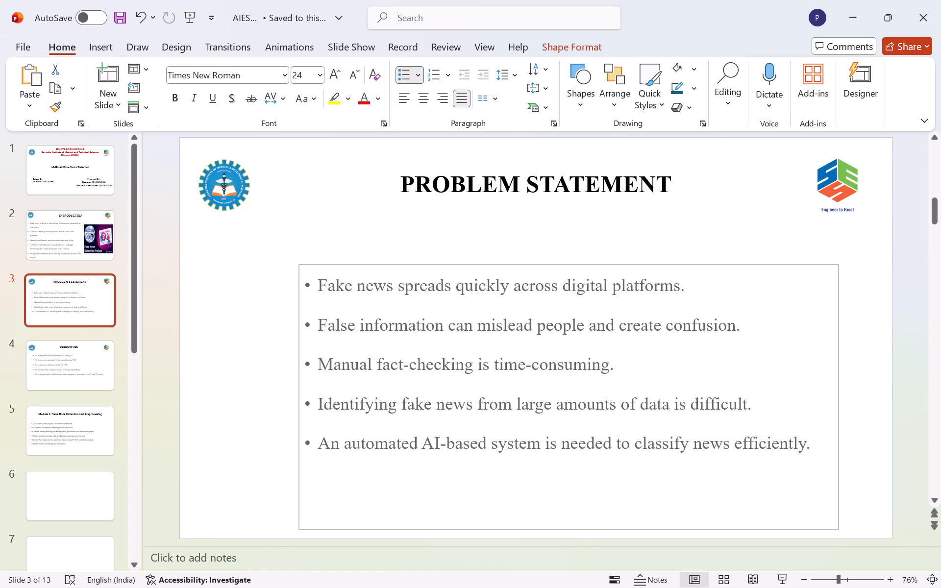
{"action": "left_click_drag", "start_coordinate": [297, 266], "coordinate": [282, 264]}
{"action": "left_click", "coordinate": [250, 279]}
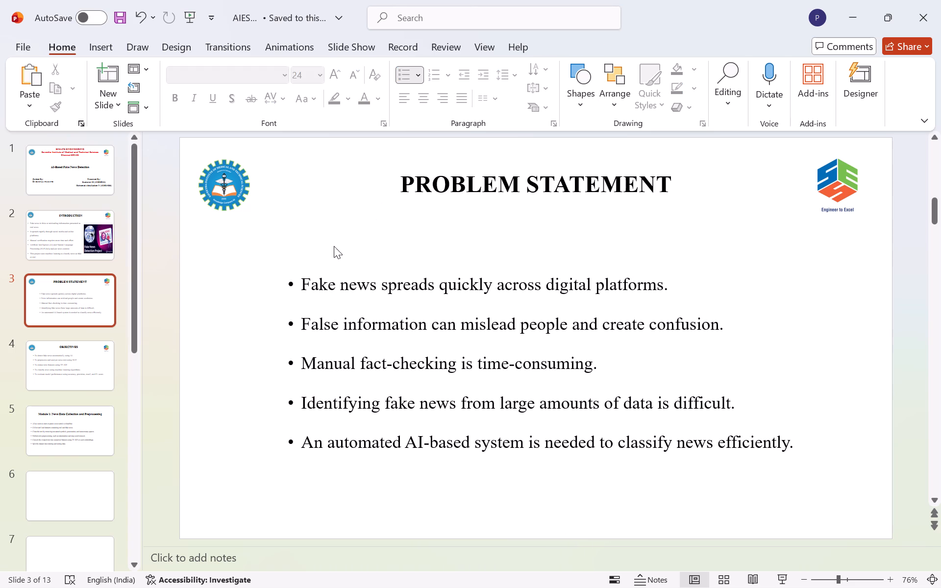
{"action": "double_click", "coordinate": [278, 285]}
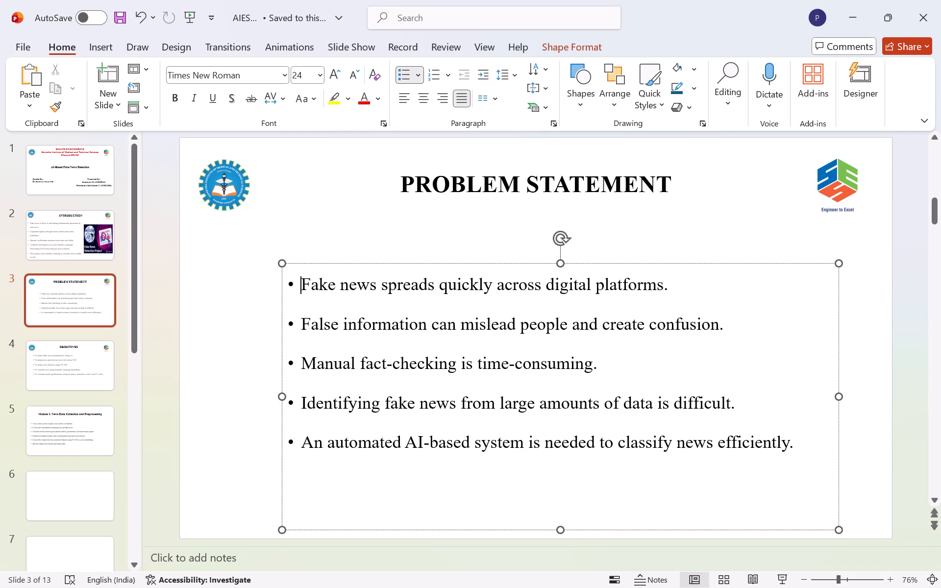
{"action": "left_click_drag", "start_coordinate": [278, 263], "coordinate": [241, 258]}
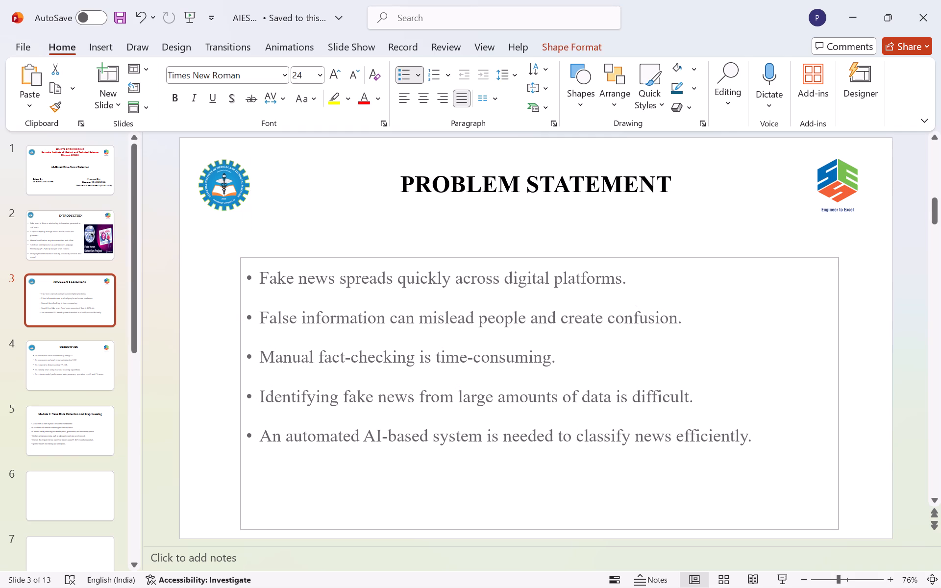
{"action": "left_click_drag", "start_coordinate": [241, 258], "coordinate": [242, 260]}
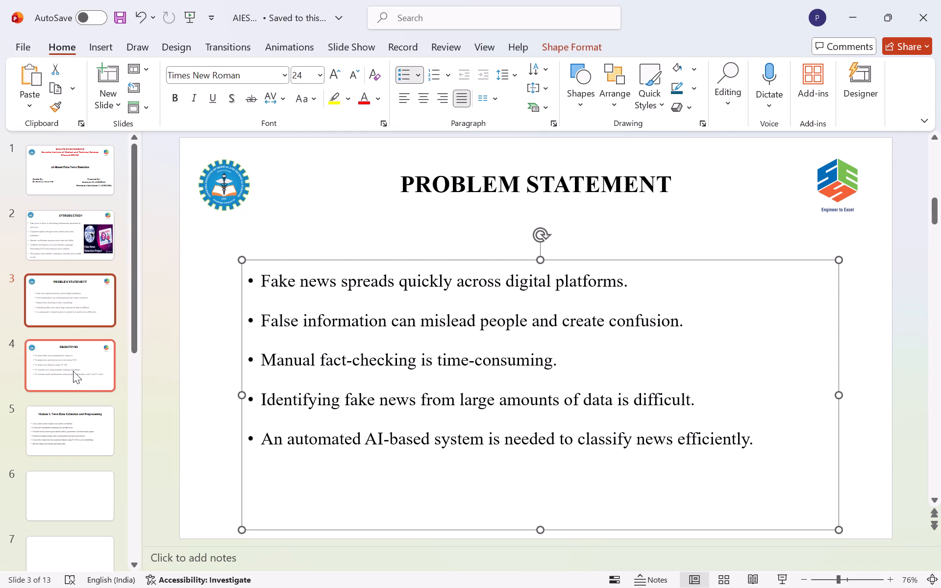
Set all bullets on the Module 1: News Data Collection and Preprocessing slide to font size 24.
{"action": "left_click", "coordinate": [76, 366]}
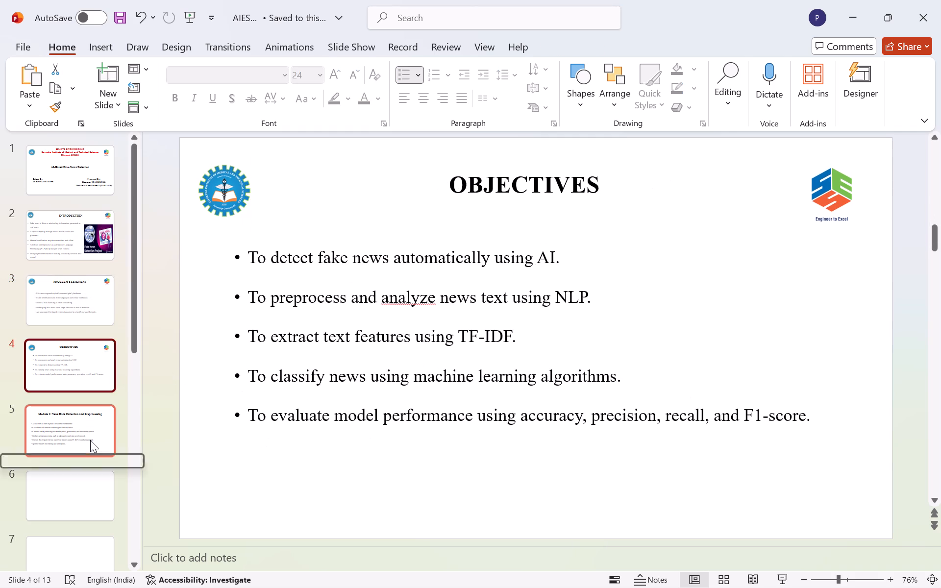
{"action": "left_click", "coordinate": [90, 440]}
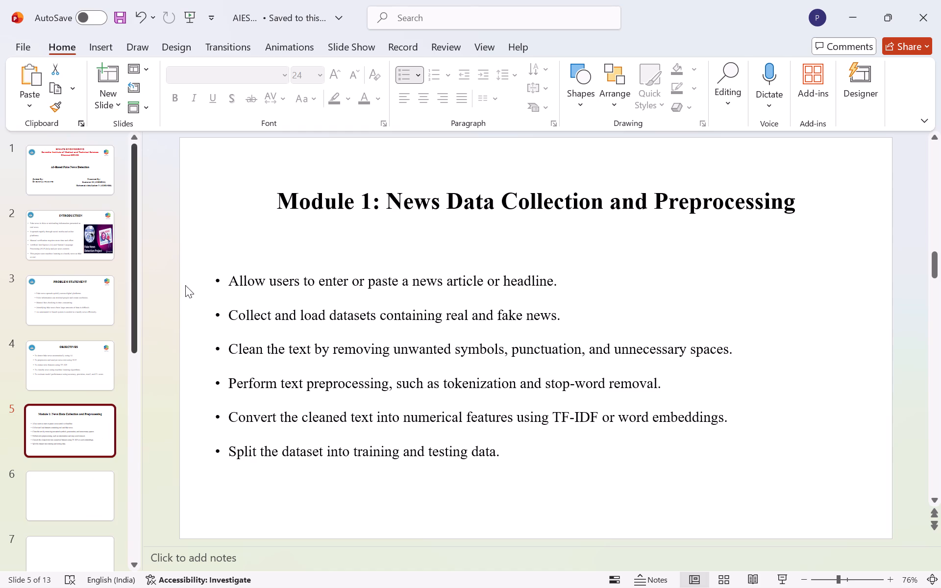
{"action": "left_click_drag", "start_coordinate": [225, 279], "coordinate": [527, 496]}
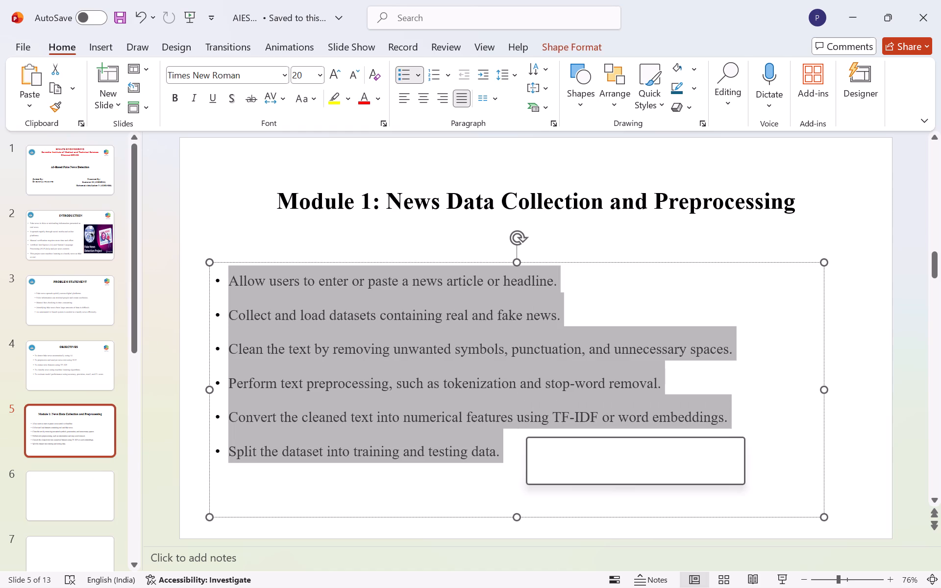
{"action": "left_click", "coordinate": [633, 450]}
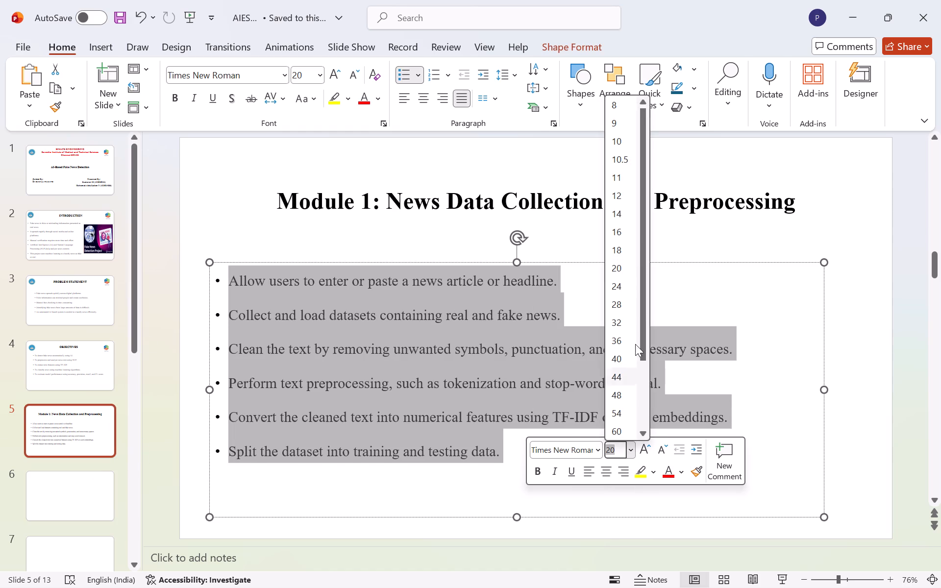
{"action": "left_click", "coordinate": [616, 283]}
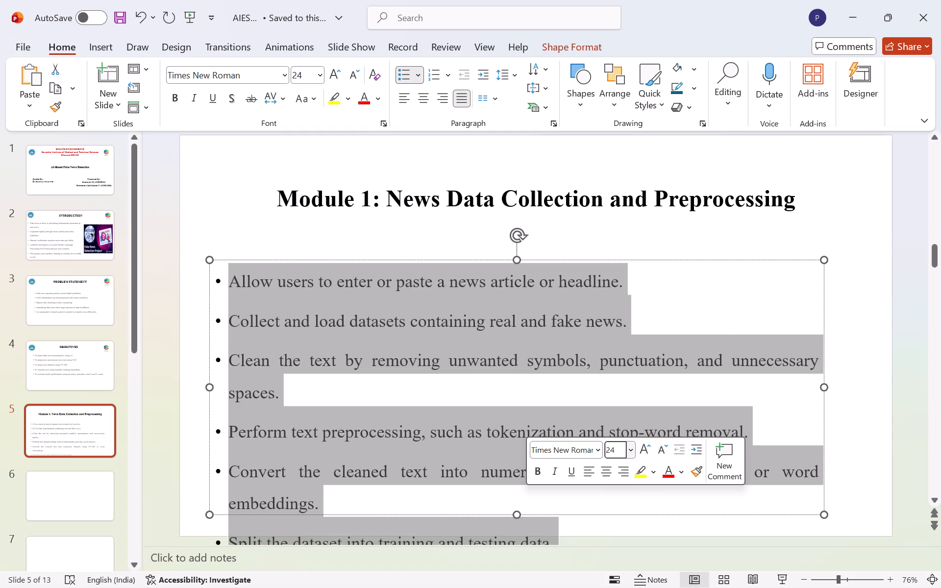
Enlarge the Module 1 bullet text box up to just below the title and slightly left, and left-align its bullets.
{"action": "left_click_drag", "start_coordinate": [206, 260], "coordinate": [197, 240]}
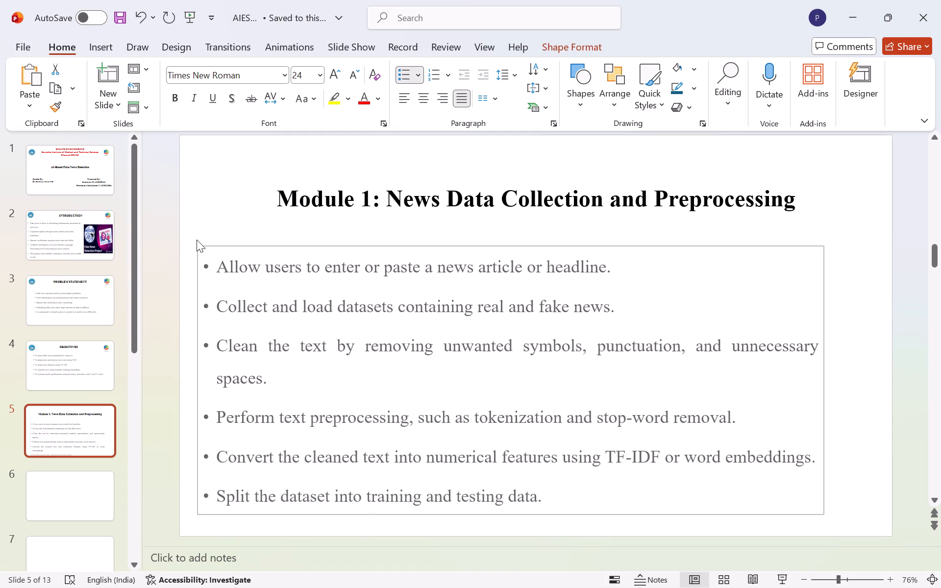
{"action": "left_click_drag", "start_coordinate": [197, 240], "coordinate": [199, 234]}
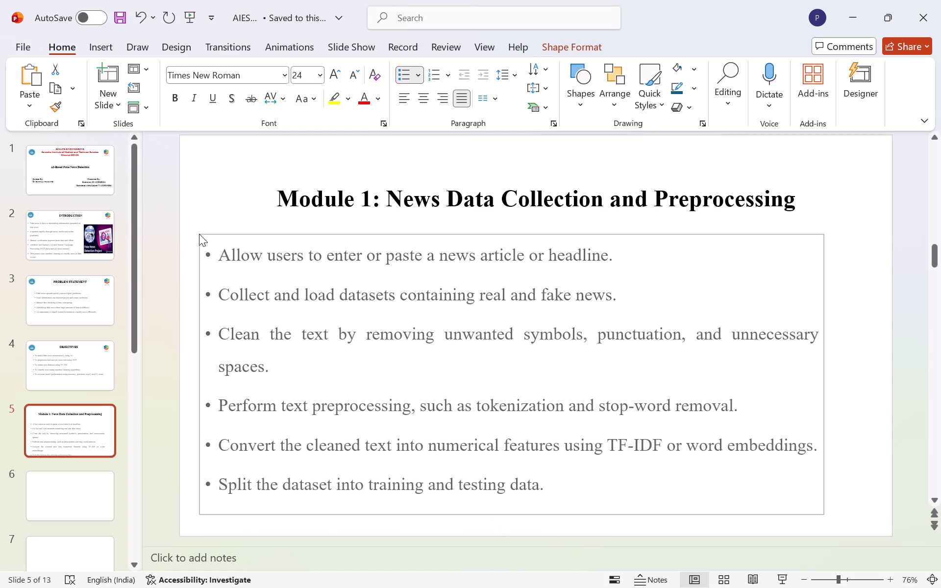
{"action": "left_click_drag", "start_coordinate": [199, 234], "coordinate": [197, 231]}
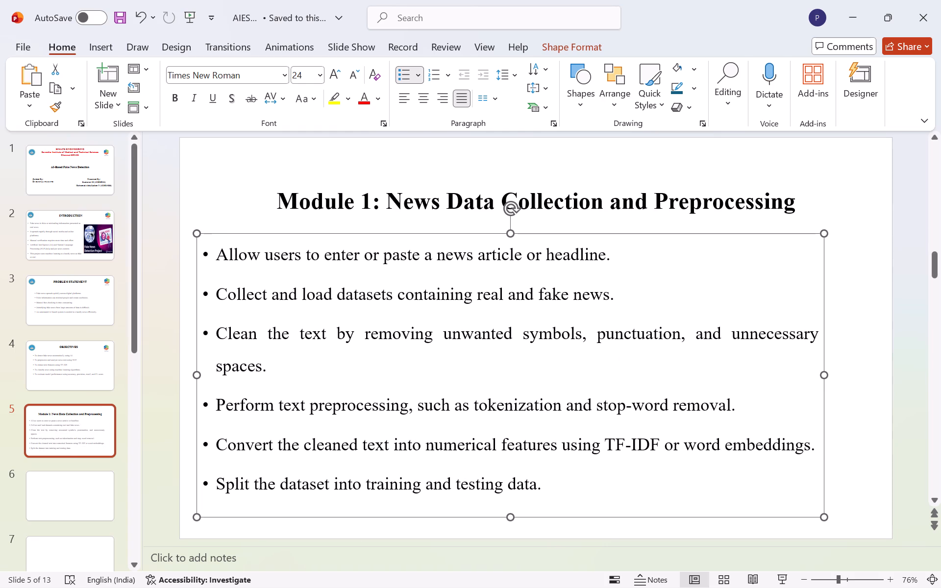
{"action": "left_click", "coordinate": [400, 97]}
Stretch the Module 1 title box above the slide's top edge so the title sits slightly higher above the bullets.
{"action": "left_click", "coordinate": [281, 158]}
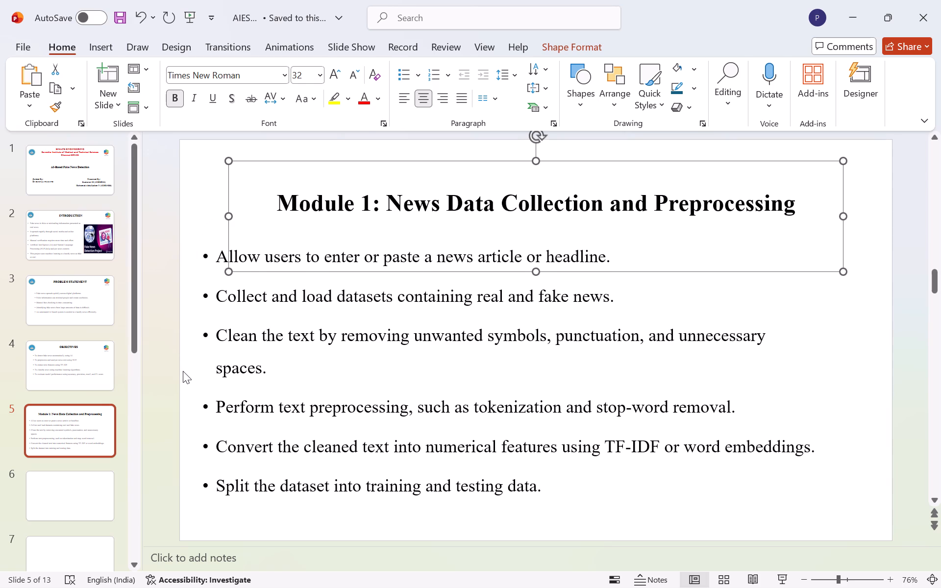
{"action": "left_click", "coordinate": [183, 371]}
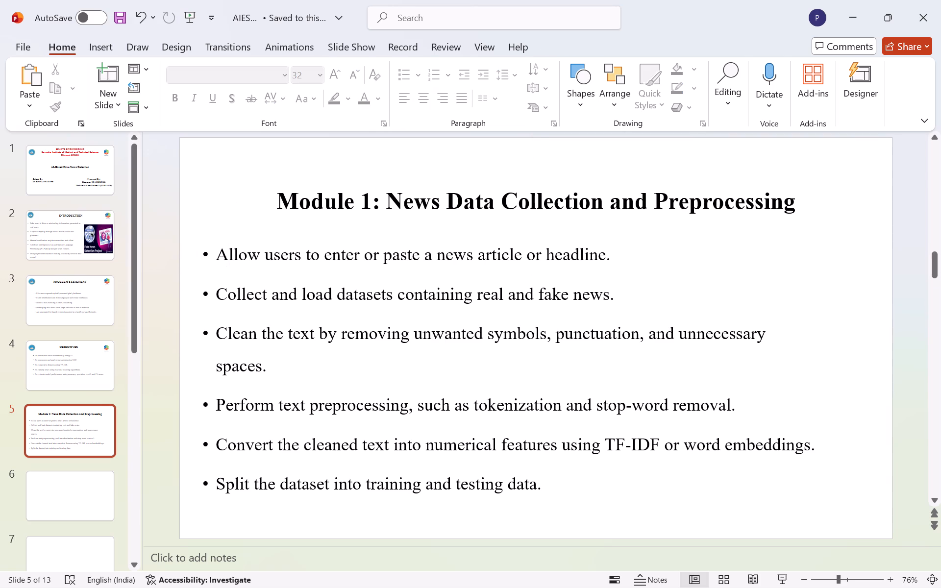
{"action": "left_click", "coordinate": [293, 200]}
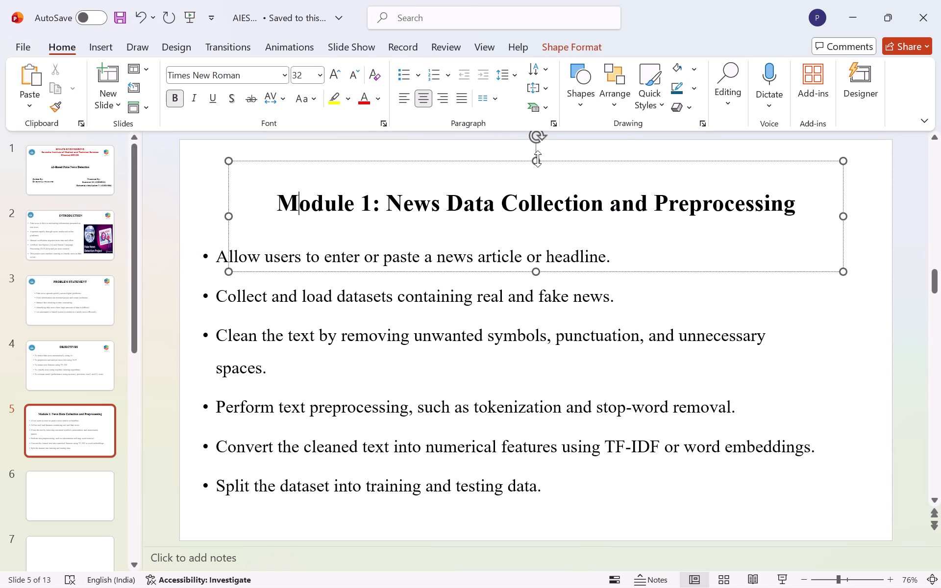
{"action": "left_click_drag", "start_coordinate": [538, 159], "coordinate": [535, 129]}
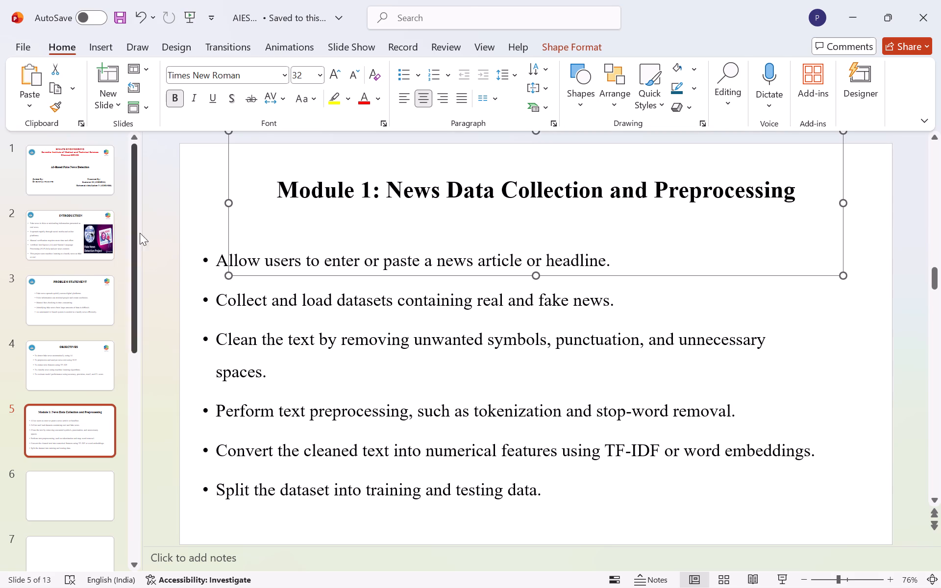
{"action": "left_click", "coordinate": [165, 228]}
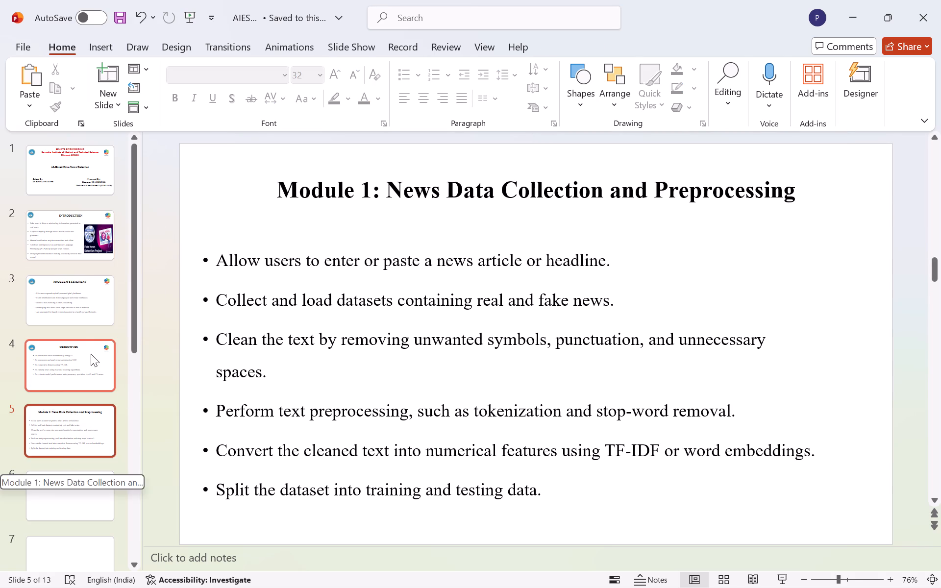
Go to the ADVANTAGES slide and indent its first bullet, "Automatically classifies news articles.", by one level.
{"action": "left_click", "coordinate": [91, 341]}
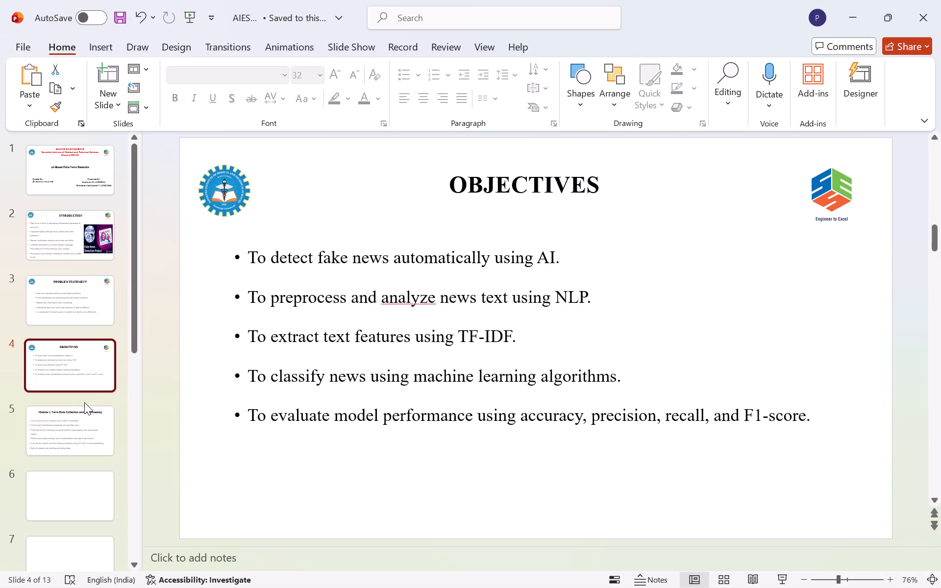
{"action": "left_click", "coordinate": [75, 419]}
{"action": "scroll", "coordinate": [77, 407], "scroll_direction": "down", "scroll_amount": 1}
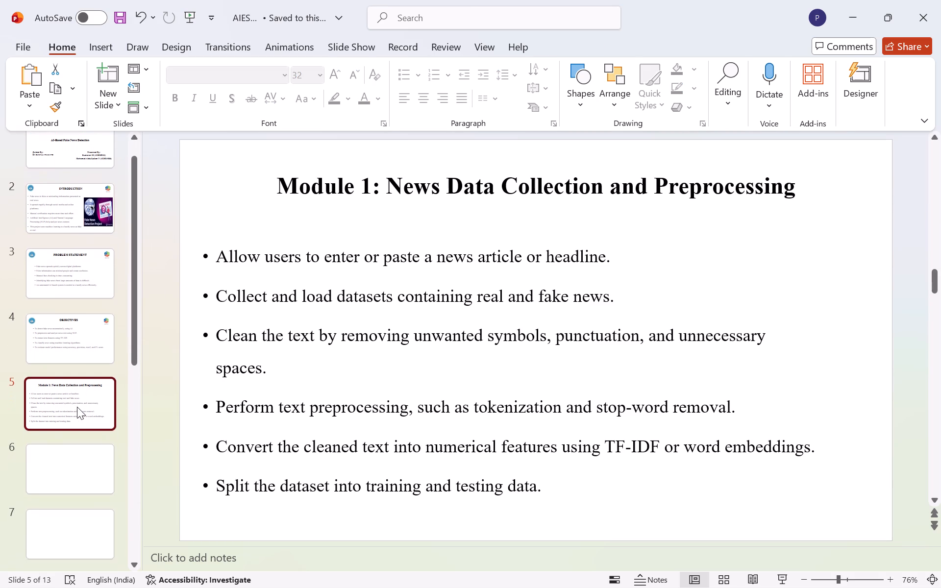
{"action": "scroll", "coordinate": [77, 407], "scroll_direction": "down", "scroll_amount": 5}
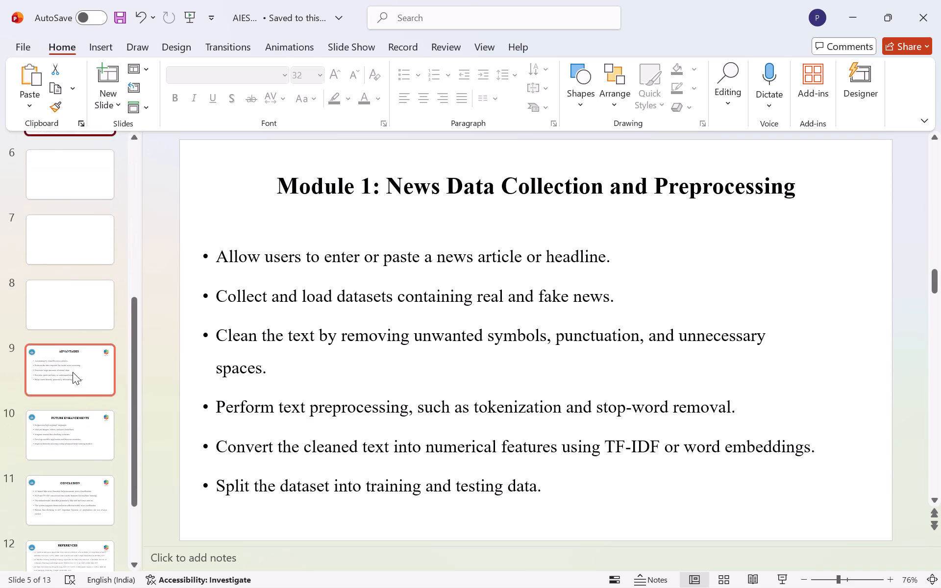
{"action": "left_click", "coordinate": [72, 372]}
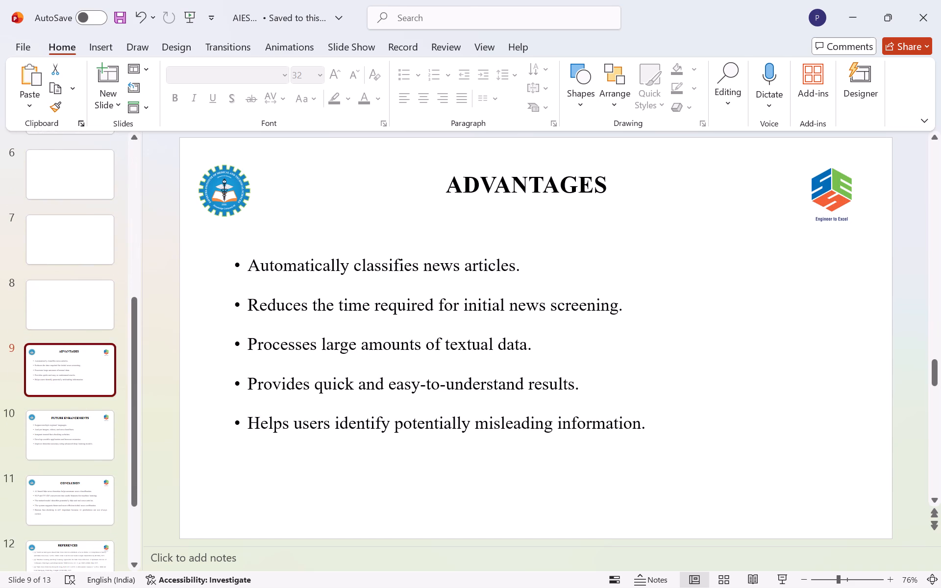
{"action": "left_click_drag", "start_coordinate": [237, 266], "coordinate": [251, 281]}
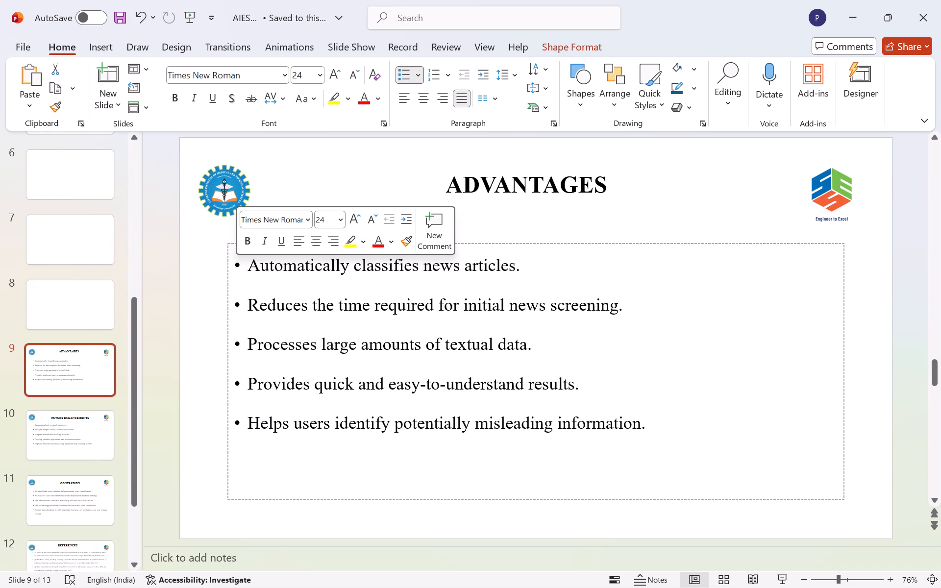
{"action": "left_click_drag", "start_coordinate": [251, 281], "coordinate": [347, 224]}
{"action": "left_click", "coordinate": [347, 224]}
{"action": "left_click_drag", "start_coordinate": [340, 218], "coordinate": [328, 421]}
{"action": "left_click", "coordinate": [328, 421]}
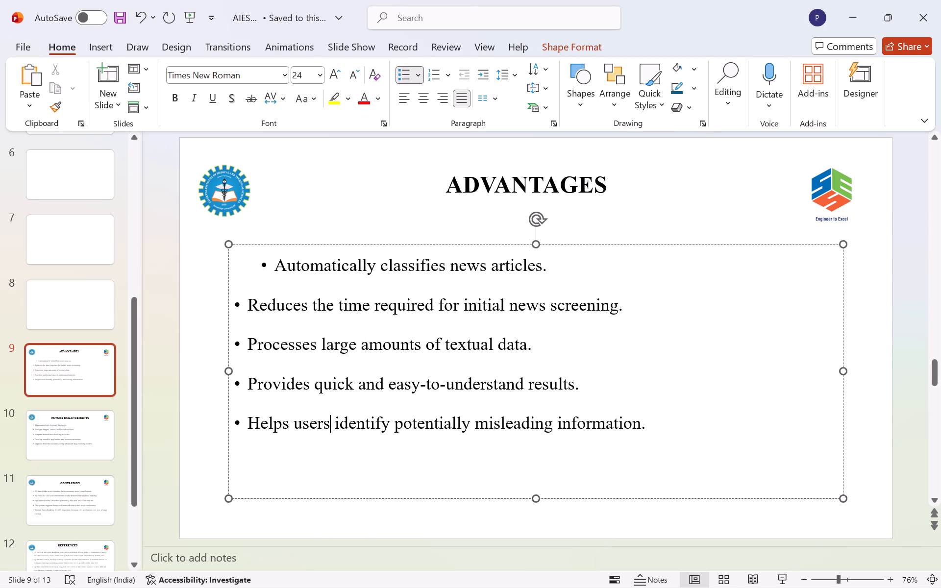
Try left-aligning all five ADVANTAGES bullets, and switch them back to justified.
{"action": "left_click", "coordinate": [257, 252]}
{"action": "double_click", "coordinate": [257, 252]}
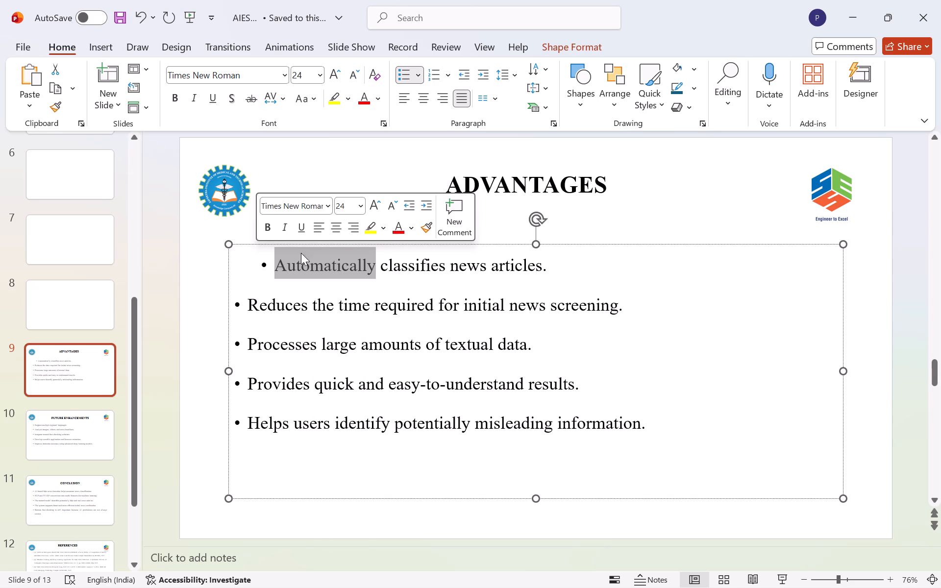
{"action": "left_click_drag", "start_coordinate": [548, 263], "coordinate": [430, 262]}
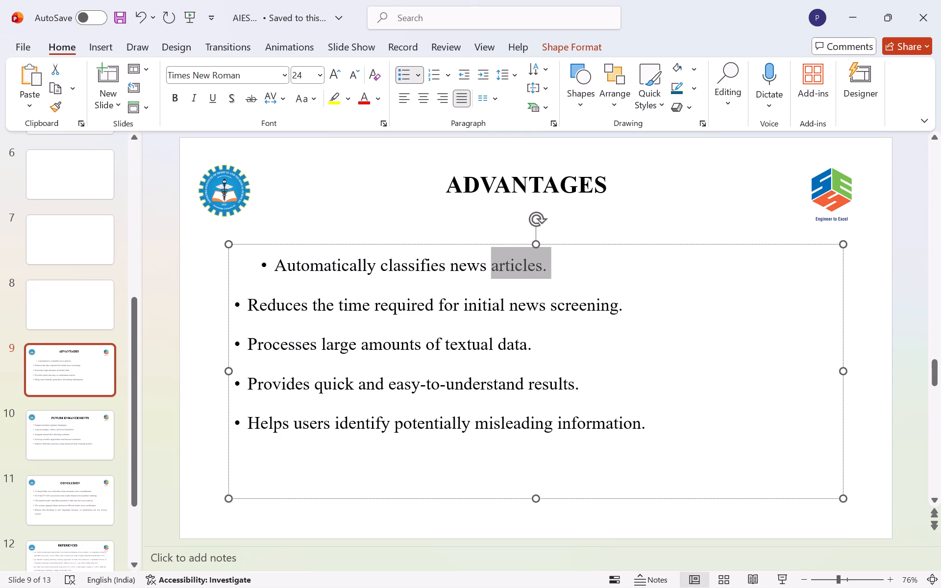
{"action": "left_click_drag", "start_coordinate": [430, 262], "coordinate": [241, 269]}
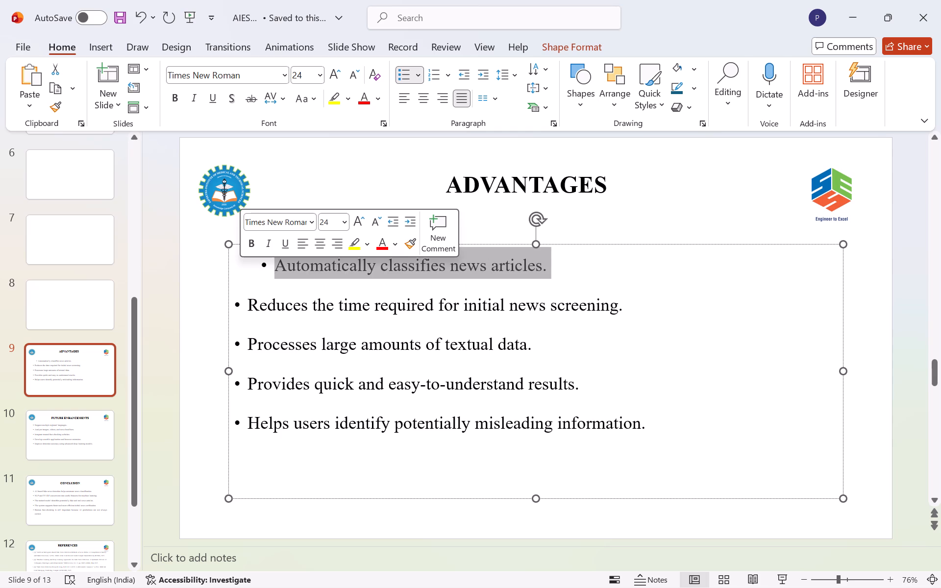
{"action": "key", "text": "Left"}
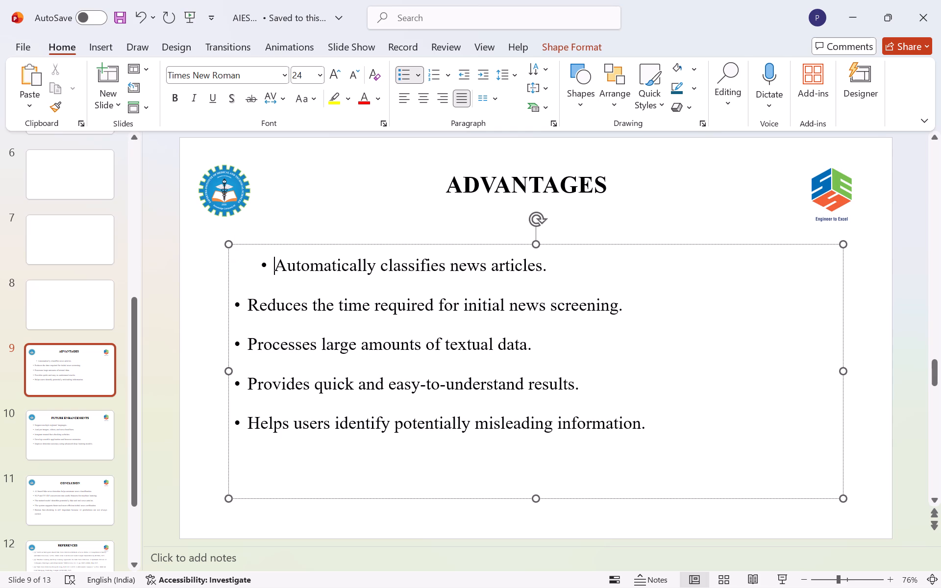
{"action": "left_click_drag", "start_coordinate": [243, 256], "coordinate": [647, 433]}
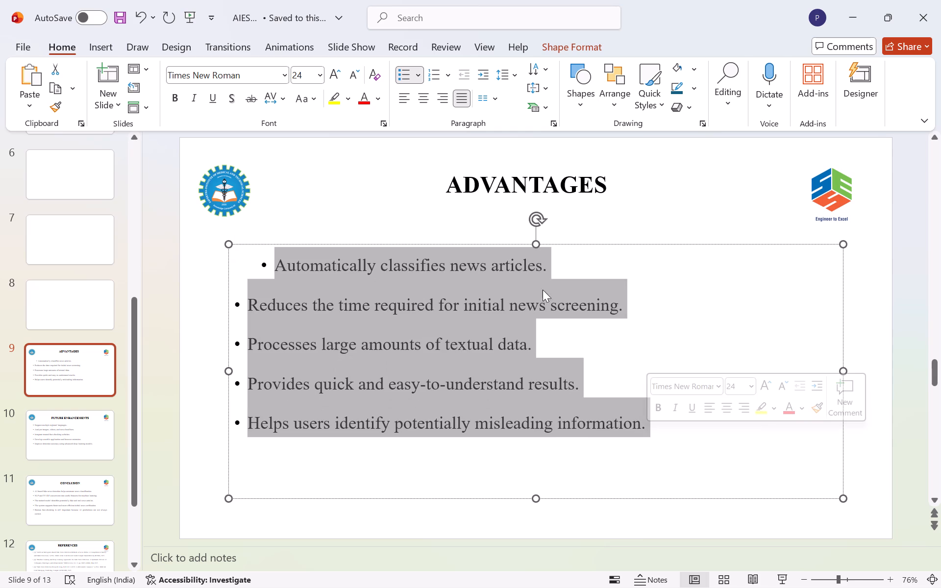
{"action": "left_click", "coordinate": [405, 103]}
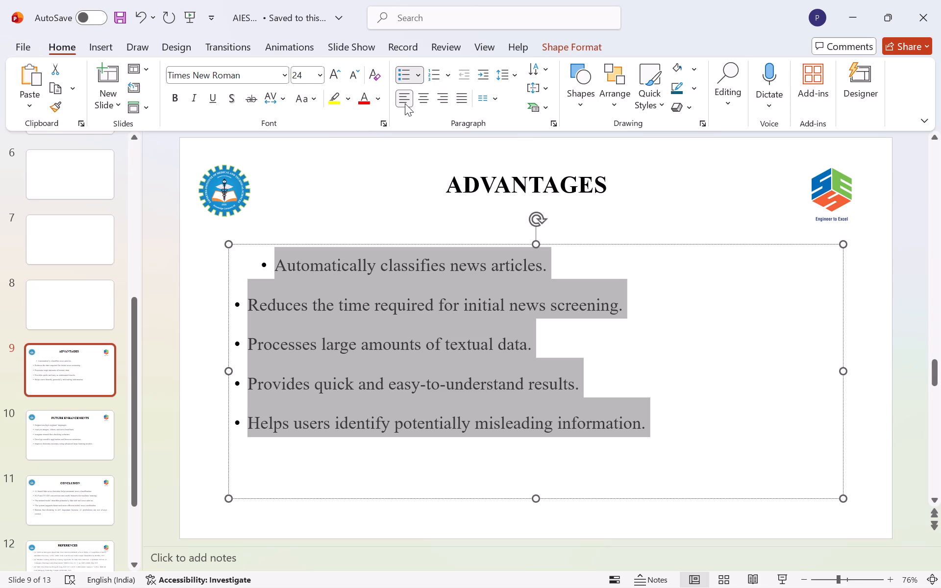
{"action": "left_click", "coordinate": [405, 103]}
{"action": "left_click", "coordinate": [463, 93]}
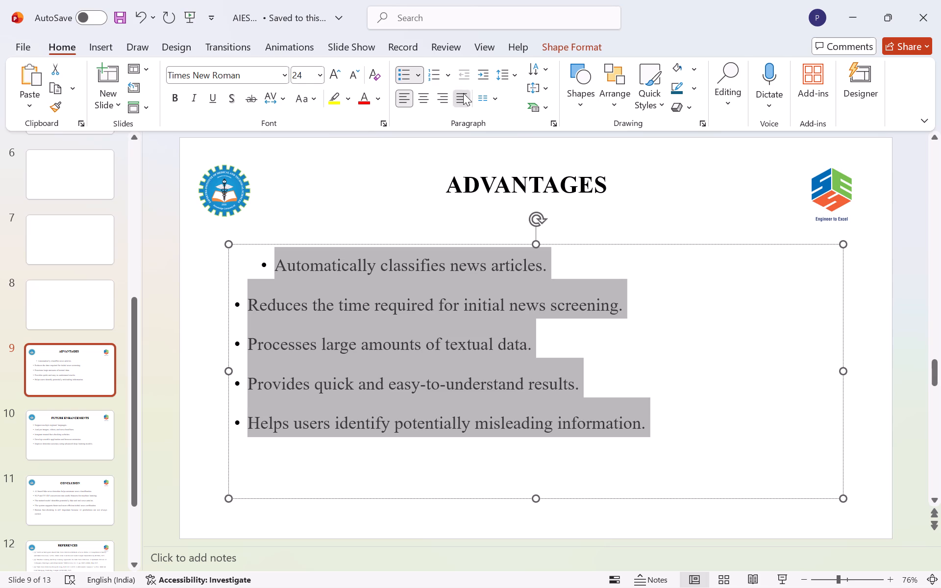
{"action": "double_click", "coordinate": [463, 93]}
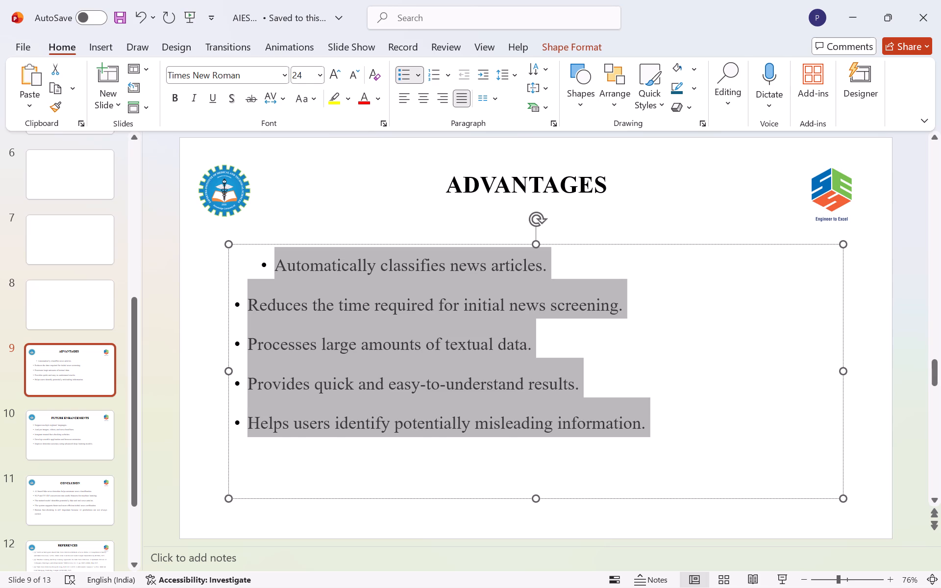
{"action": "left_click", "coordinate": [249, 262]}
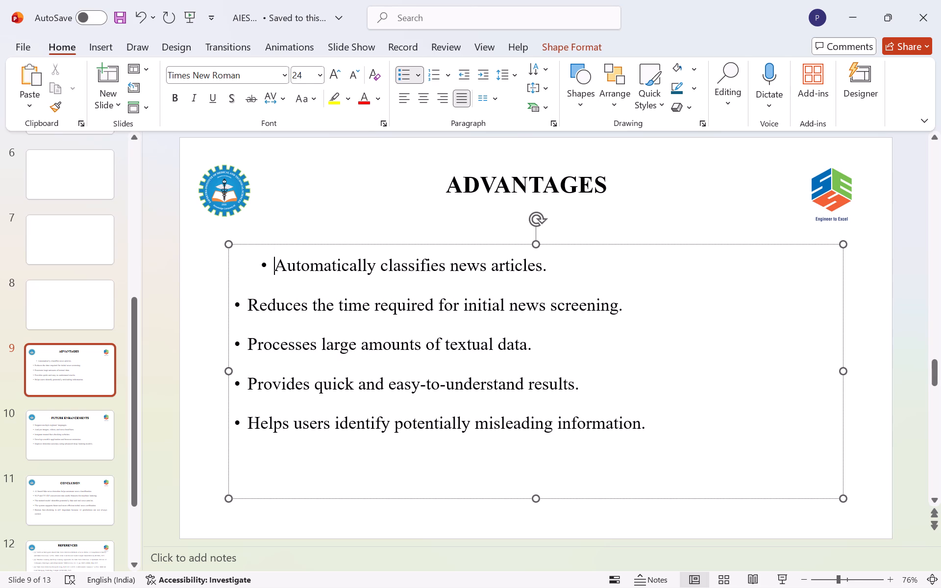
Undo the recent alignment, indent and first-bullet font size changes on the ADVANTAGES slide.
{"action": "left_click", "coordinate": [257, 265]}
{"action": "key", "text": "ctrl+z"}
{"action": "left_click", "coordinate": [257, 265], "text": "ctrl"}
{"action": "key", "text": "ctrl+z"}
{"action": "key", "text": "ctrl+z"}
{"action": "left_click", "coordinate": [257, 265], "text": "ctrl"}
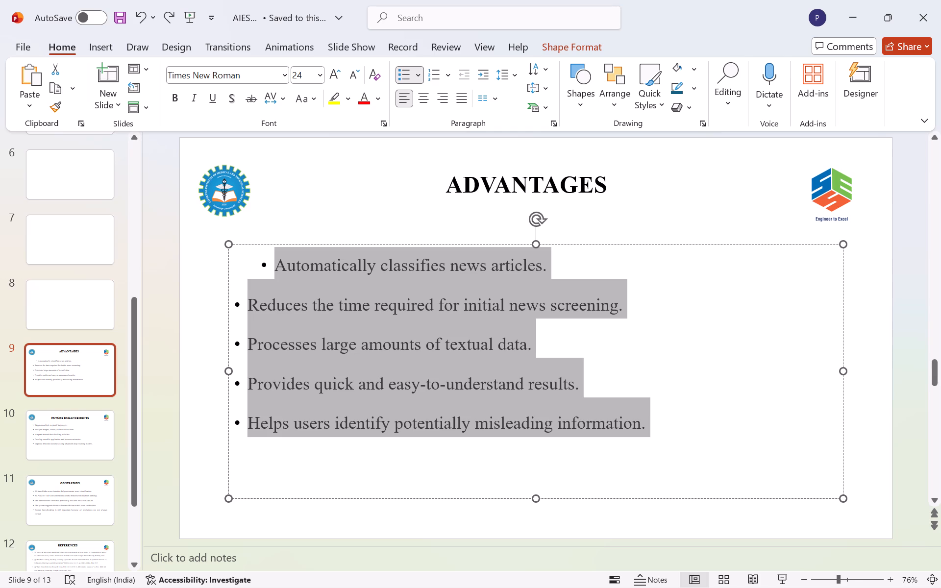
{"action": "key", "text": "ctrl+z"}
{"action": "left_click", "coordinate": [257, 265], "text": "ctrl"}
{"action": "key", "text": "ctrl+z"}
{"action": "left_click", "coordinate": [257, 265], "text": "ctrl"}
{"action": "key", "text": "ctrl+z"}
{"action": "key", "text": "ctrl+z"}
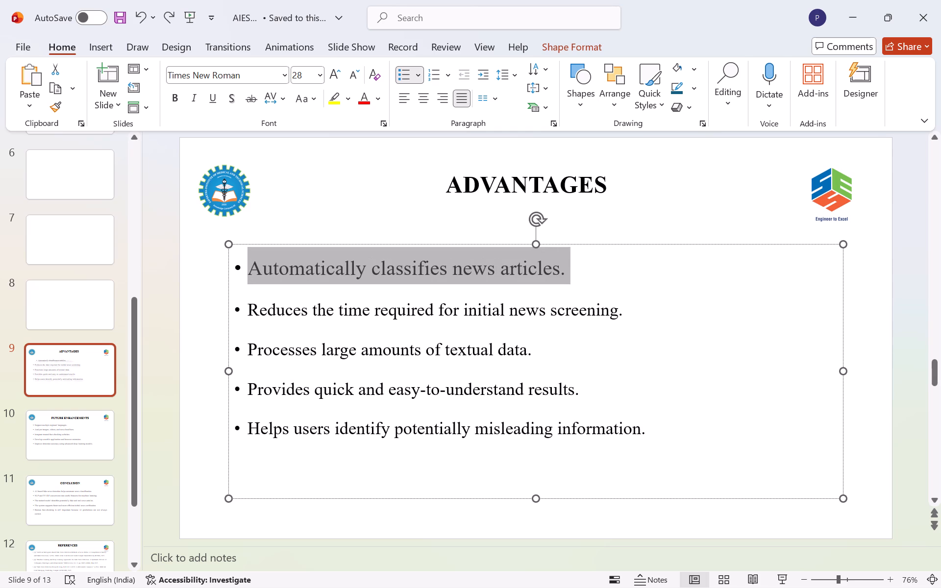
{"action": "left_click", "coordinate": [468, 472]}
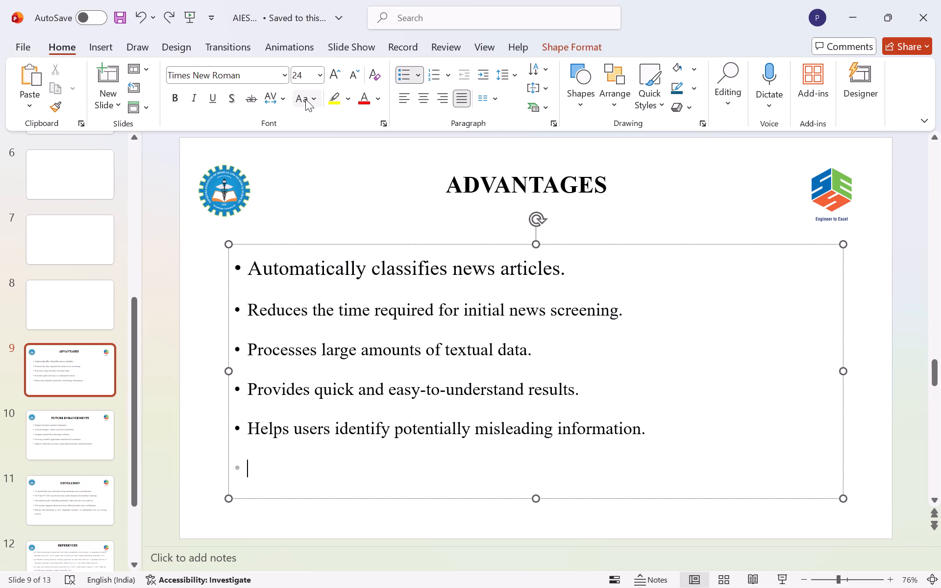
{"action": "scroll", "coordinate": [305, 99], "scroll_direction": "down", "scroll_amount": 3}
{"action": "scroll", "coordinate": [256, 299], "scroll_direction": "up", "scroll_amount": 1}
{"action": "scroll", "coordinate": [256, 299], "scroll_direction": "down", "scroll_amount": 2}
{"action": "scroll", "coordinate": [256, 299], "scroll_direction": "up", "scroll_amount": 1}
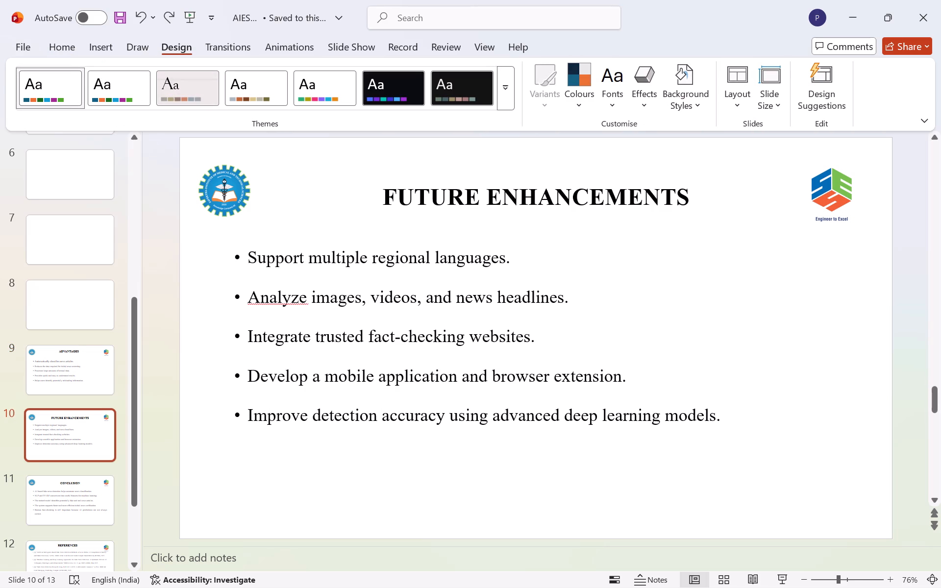
Set the word "Automatically" in the first ADVANTAGES bullet to font size 24.
{"action": "left_click", "coordinate": [41, 369]}
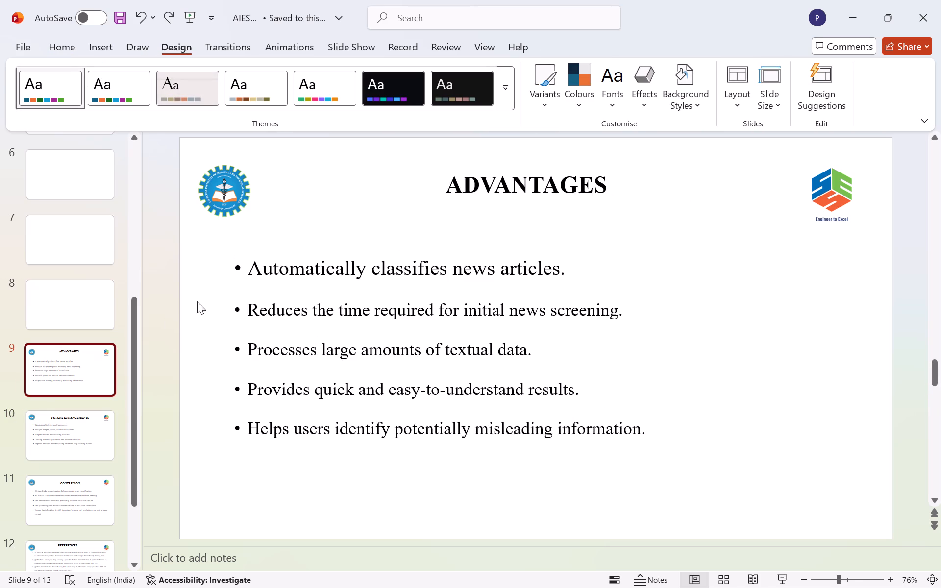
{"action": "left_click_drag", "start_coordinate": [248, 272], "coordinate": [321, 237]}
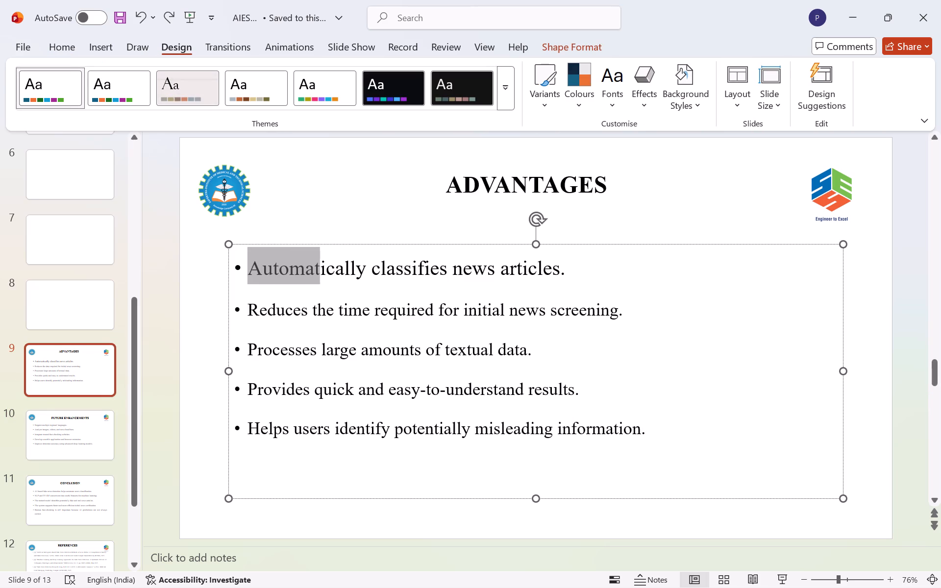
{"action": "left_click_drag", "start_coordinate": [321, 237], "coordinate": [367, 276]}
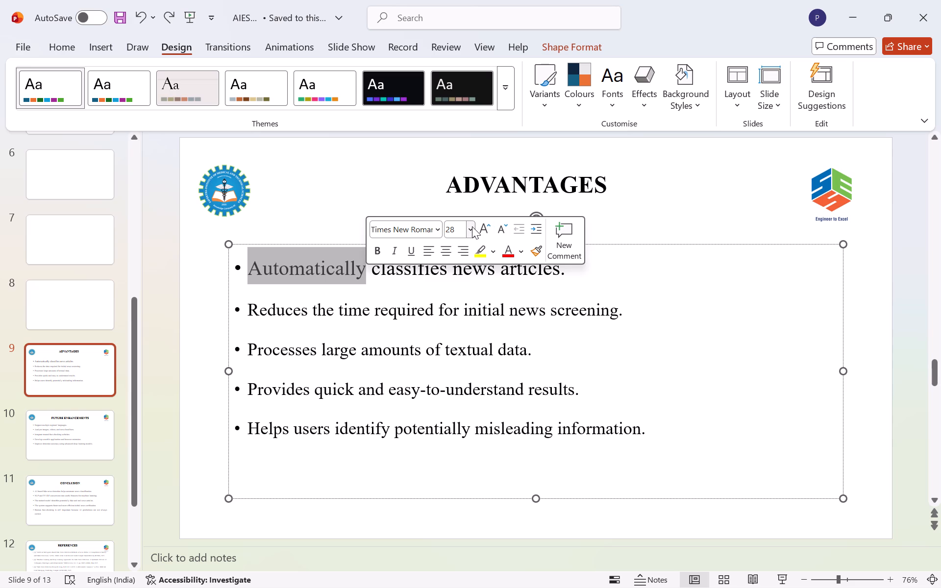
{"action": "left_click", "coordinate": [472, 226]}
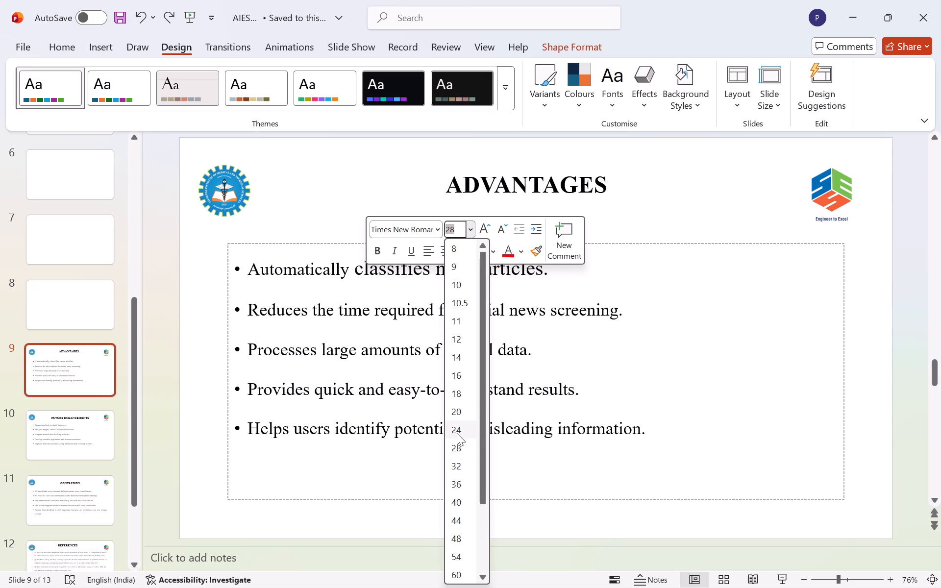
{"action": "left_click", "coordinate": [457, 435]}
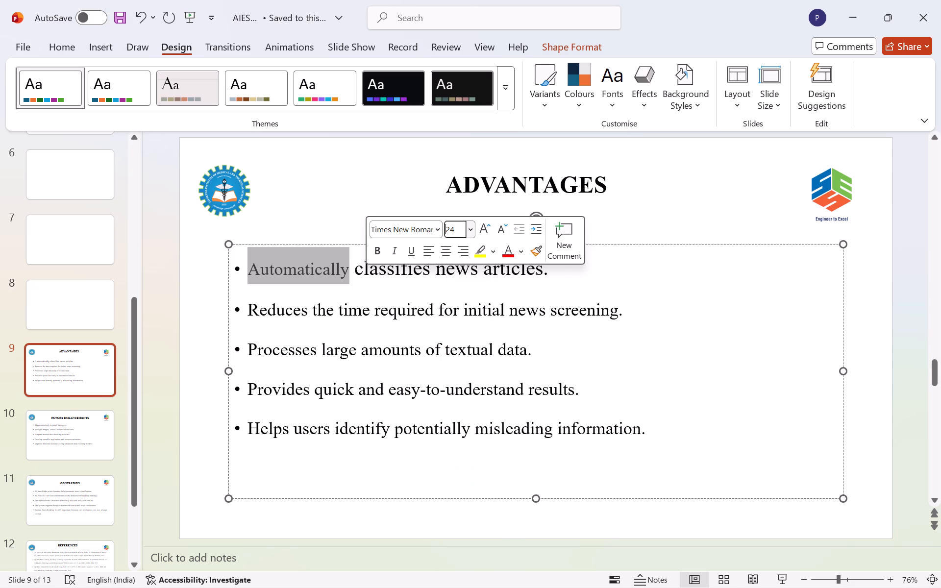
{"action": "left_click", "coordinate": [330, 469]}
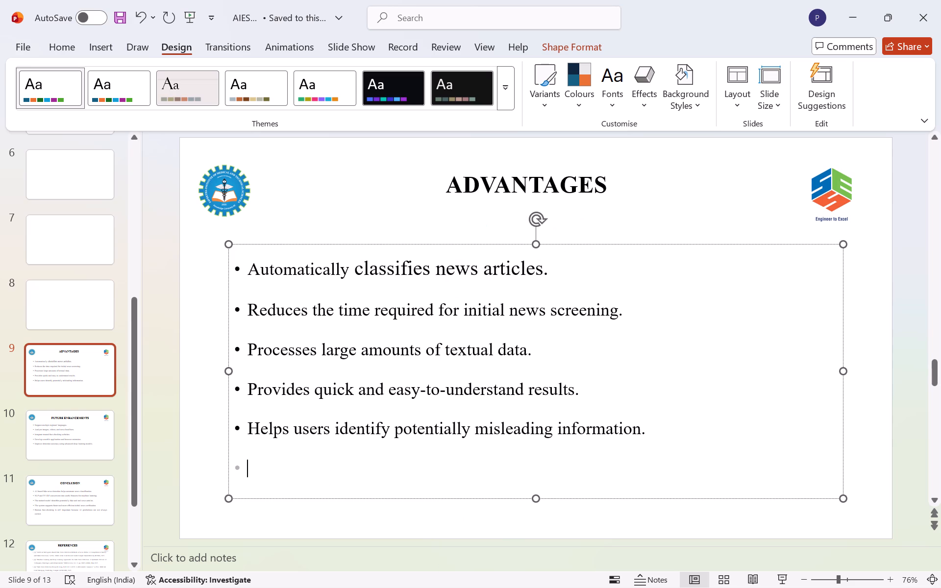
Set the rest of the first ADVANTAGES bullet, "classifies news articles.", to font size 24.
{"action": "left_click", "coordinate": [280, 213]}
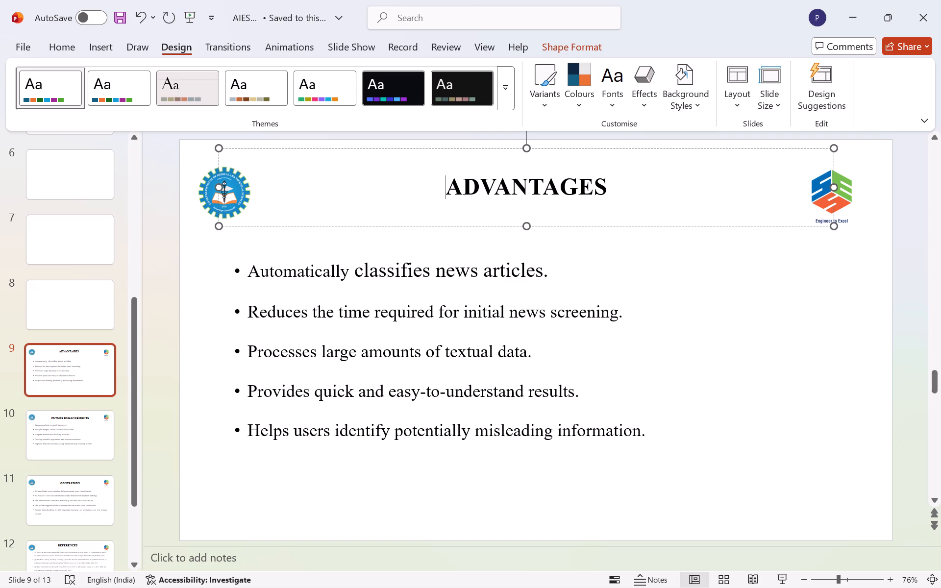
{"action": "left_click_drag", "start_coordinate": [355, 270], "coordinate": [528, 273]}
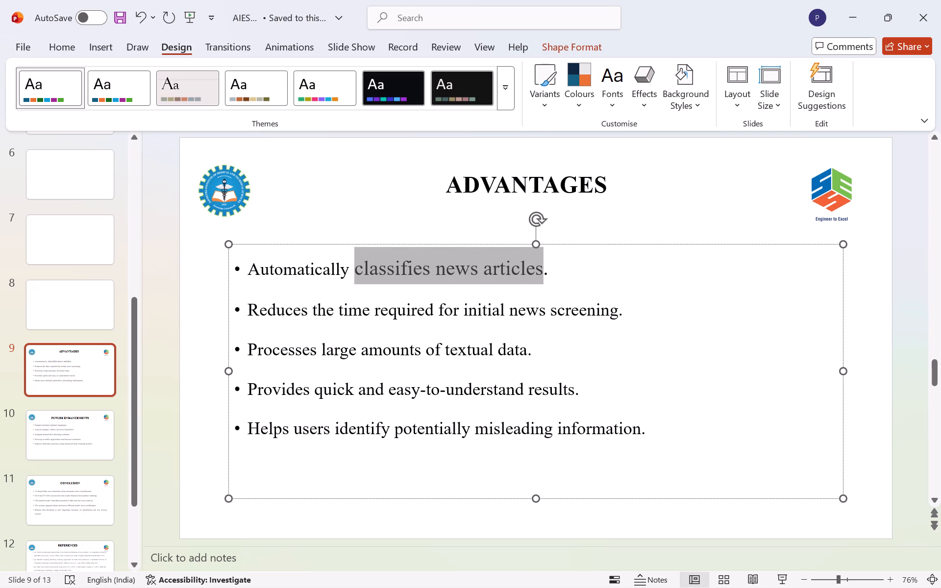
{"action": "left_click_drag", "start_coordinate": [528, 273], "coordinate": [562, 273]}
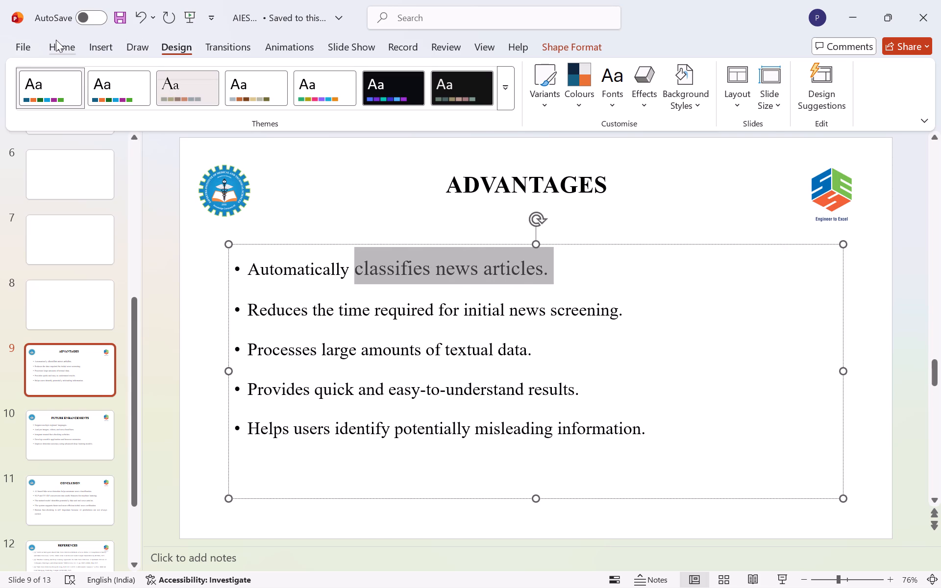
{"action": "left_click", "coordinate": [56, 40]}
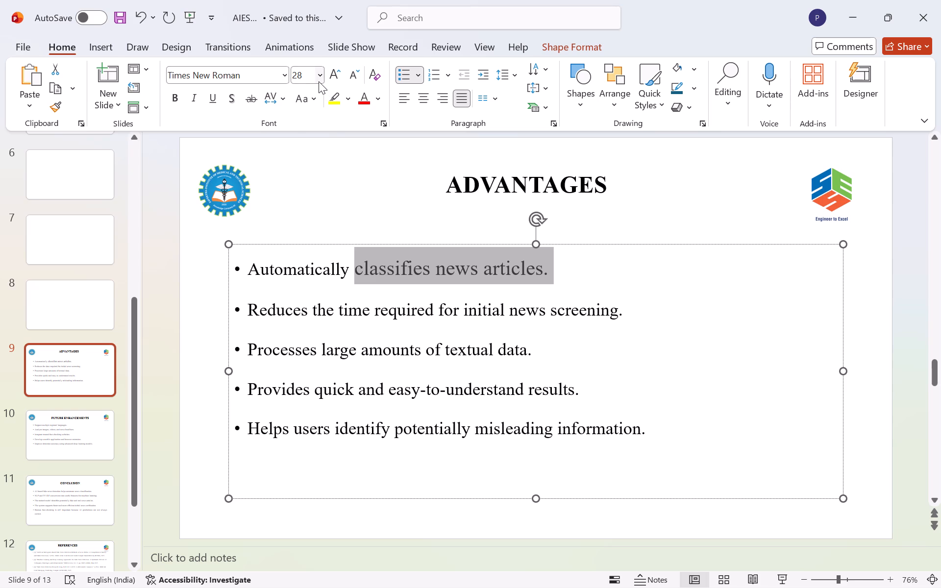
{"action": "left_click", "coordinate": [319, 81]}
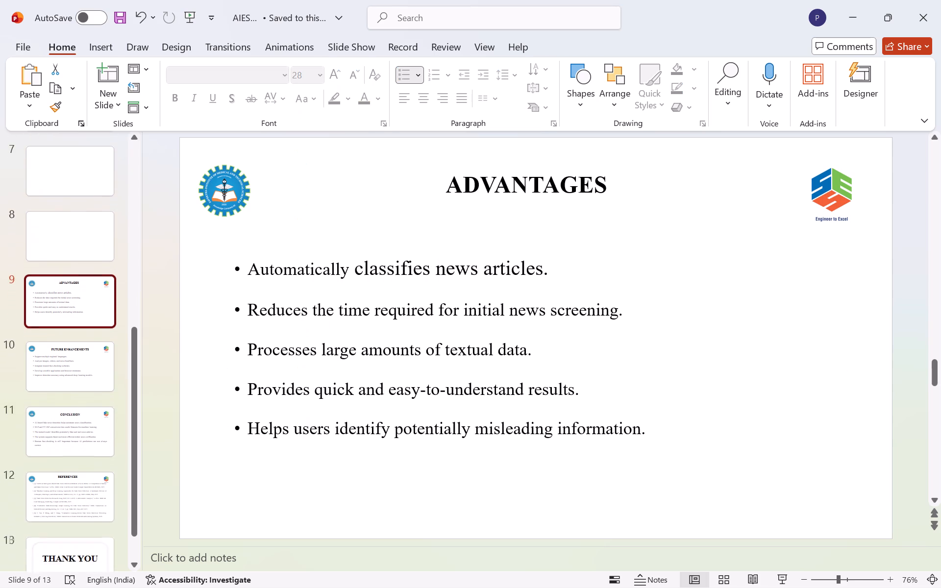
{"action": "scroll", "coordinate": [319, 81], "scroll_direction": "up", "scroll_amount": 3}
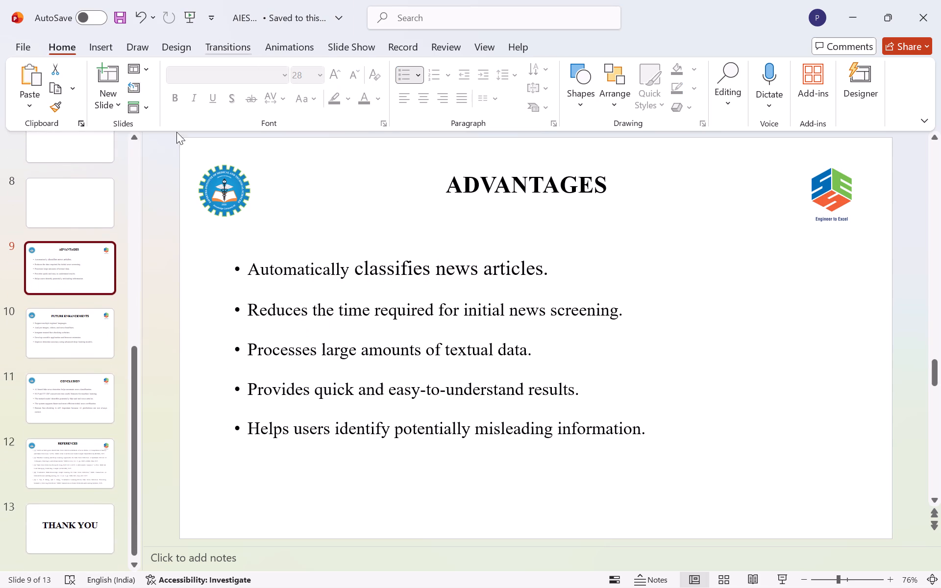
{"action": "scroll", "coordinate": [107, 257], "scroll_direction": "up", "scroll_amount": 4}
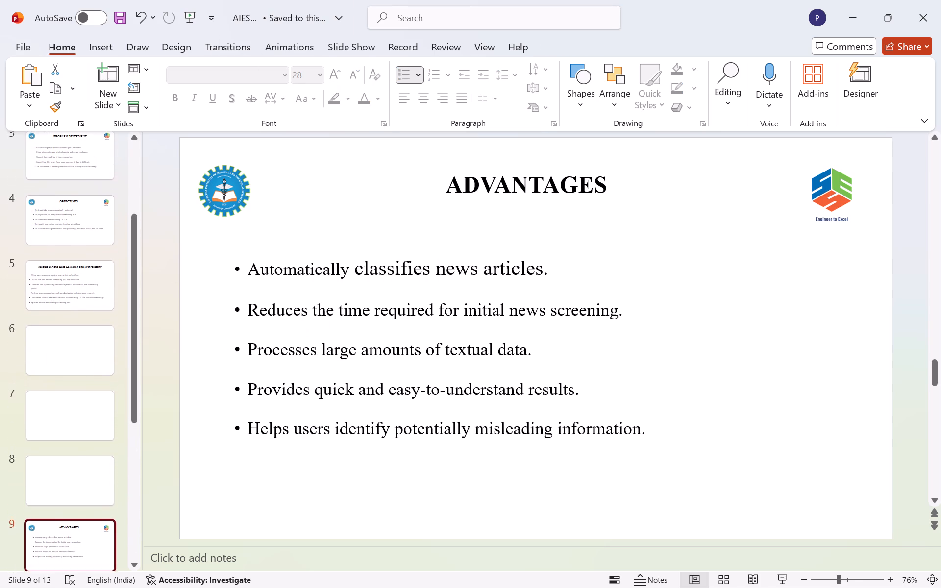
{"action": "left_click", "coordinate": [320, 277]}
{"action": "left_click_drag", "start_coordinate": [356, 274], "coordinate": [542, 282]}
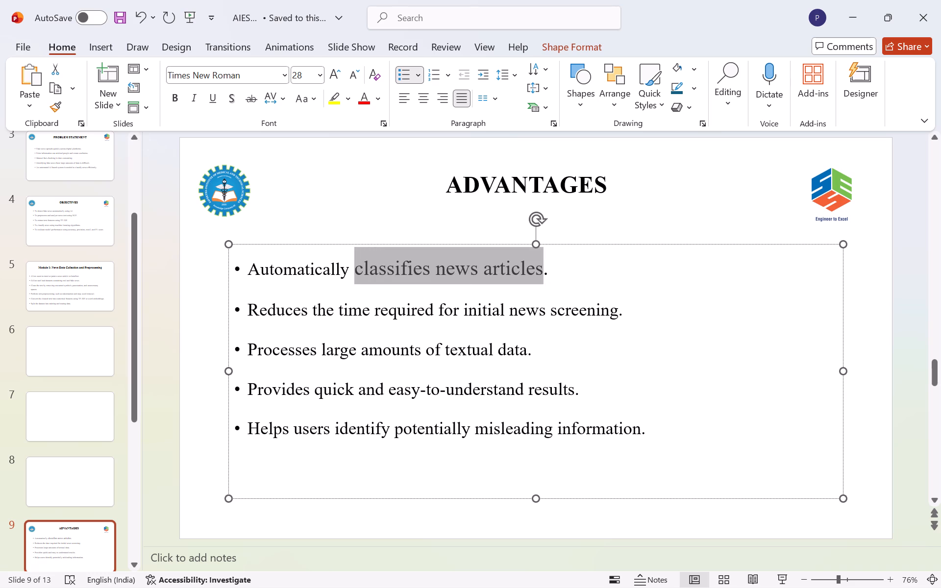
{"action": "left_click_drag", "start_coordinate": [542, 282], "coordinate": [555, 282]}
{"action": "left_click", "coordinate": [319, 75]}
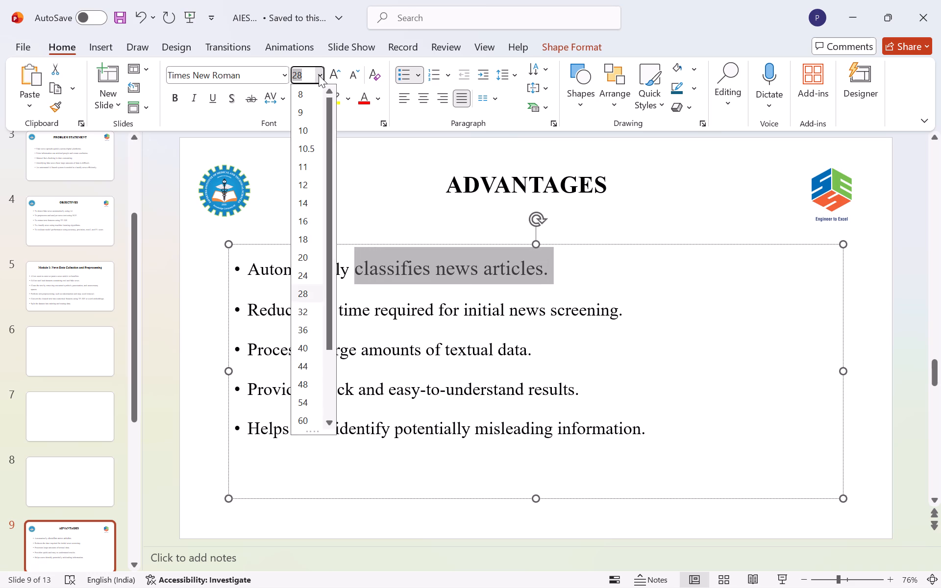
{"action": "left_click", "coordinate": [306, 273]}
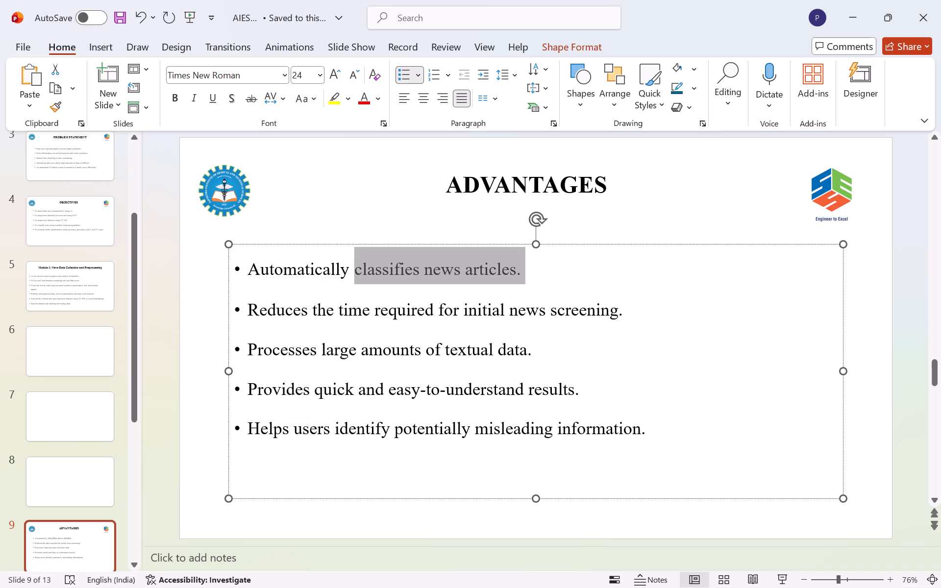
{"action": "left_click", "coordinate": [672, 200]}
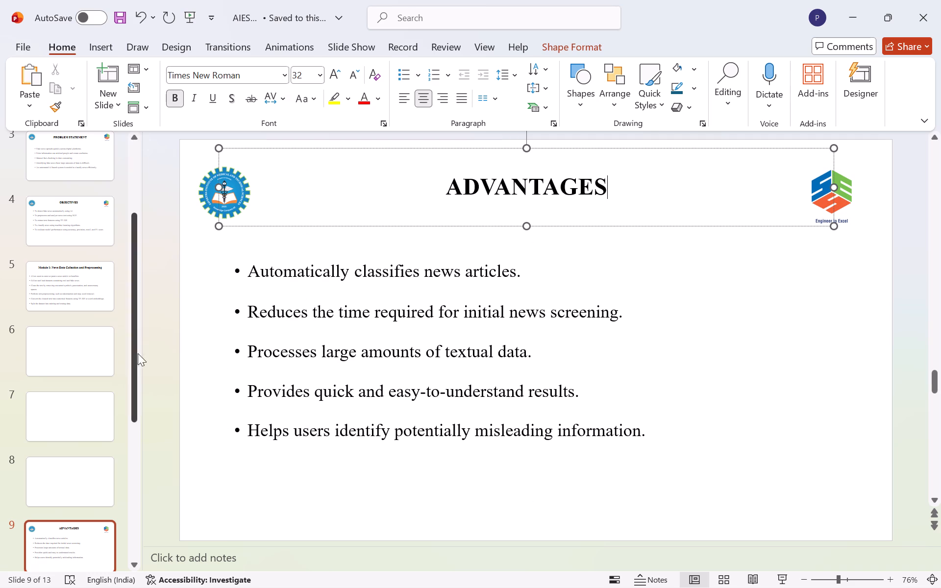
{"action": "left_click", "coordinate": [78, 353]}
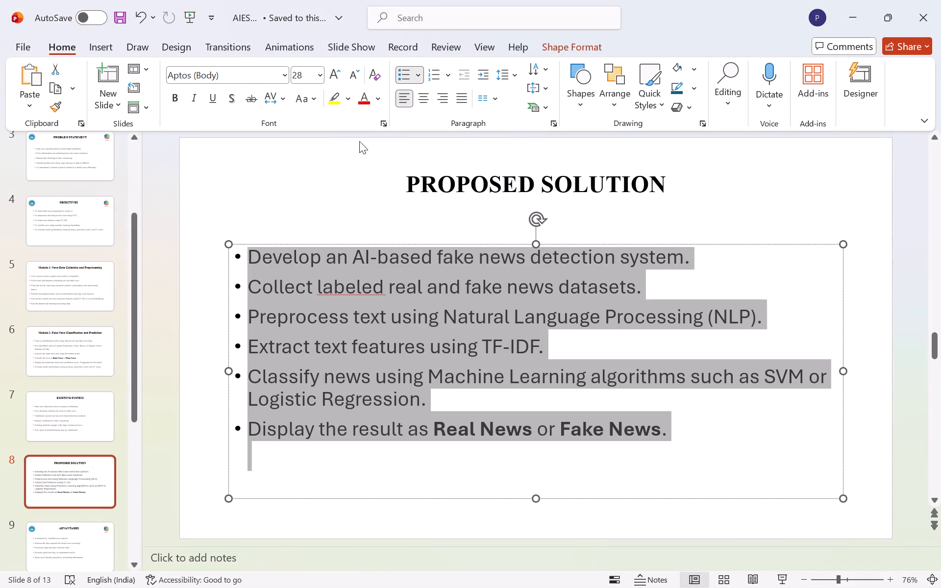
{"action": "left_click", "coordinate": [236, 76]}
{"action": "key", "text": "BackSpace"}
{"action": "type", "text": "tim"}
{"action": "key", "text": "Return"}
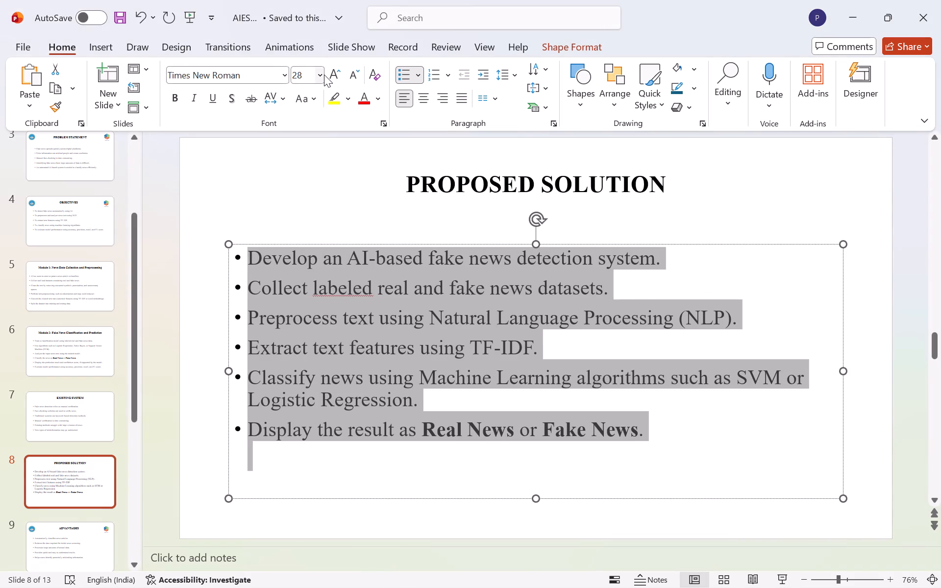
{"action": "left_click", "coordinate": [324, 74]}
{"action": "left_click", "coordinate": [320, 72]}
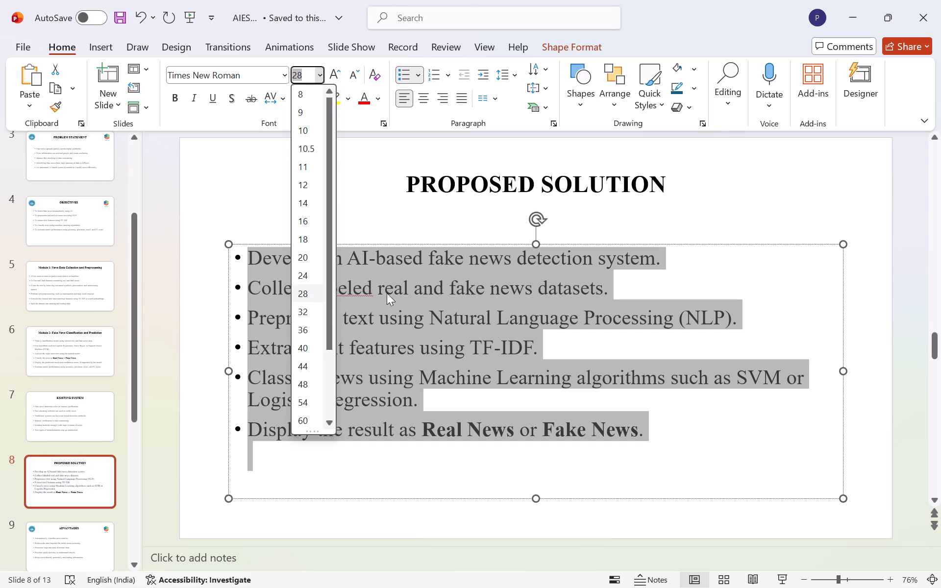
{"action": "left_click", "coordinate": [303, 273]}
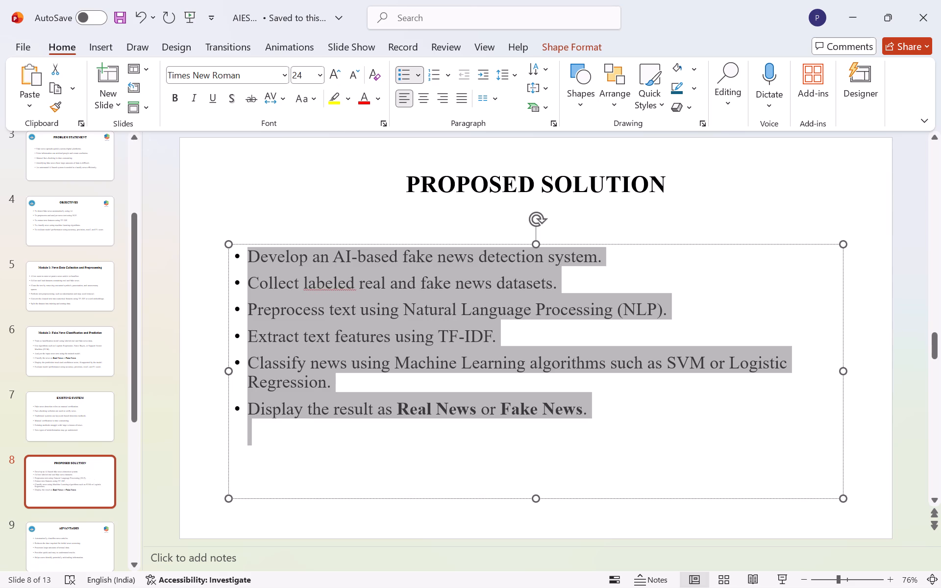
{"action": "left_click", "coordinate": [507, 74]}
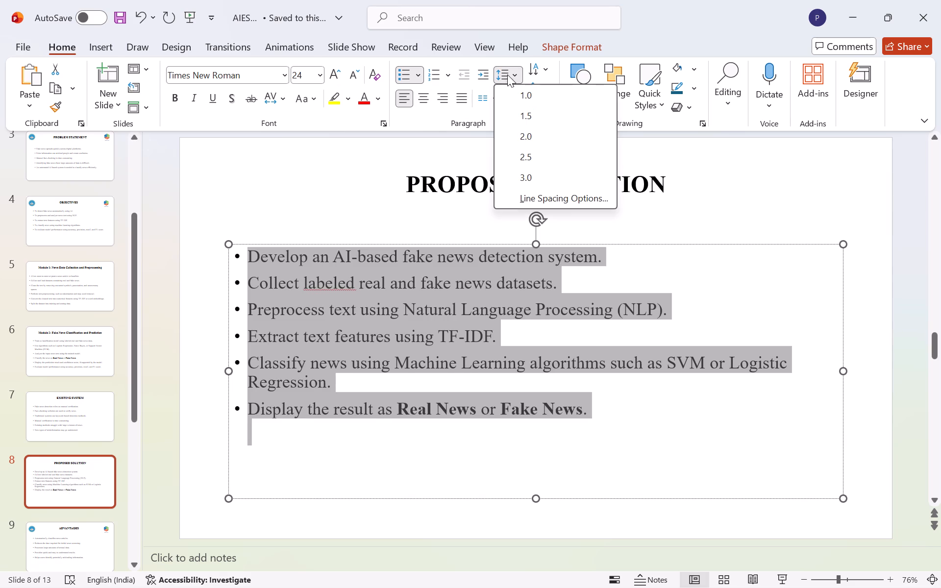
{"action": "left_click", "coordinate": [520, 113]}
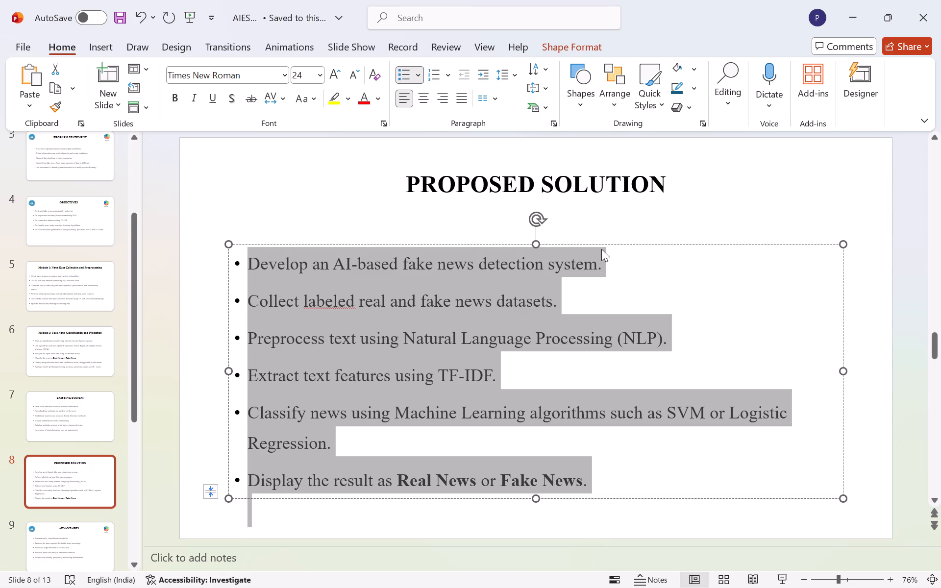
Move slide 8's body text box slightly up, closer to the PROPOSED SOLUTION title.
{"action": "left_click_drag", "start_coordinate": [644, 245], "coordinate": [644, 232]}
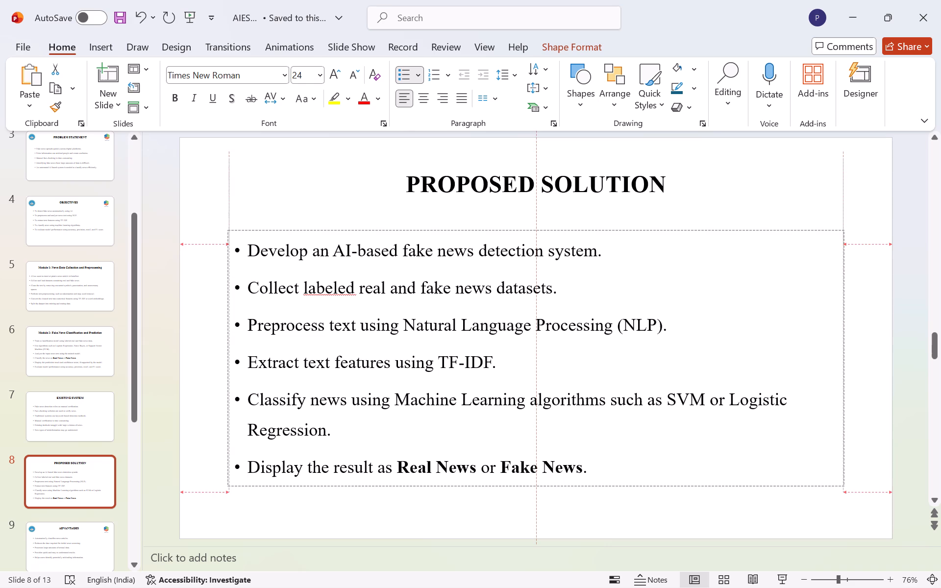
{"action": "left_click_drag", "start_coordinate": [644, 232], "coordinate": [643, 233]}
{"action": "left_click", "coordinate": [608, 185]}
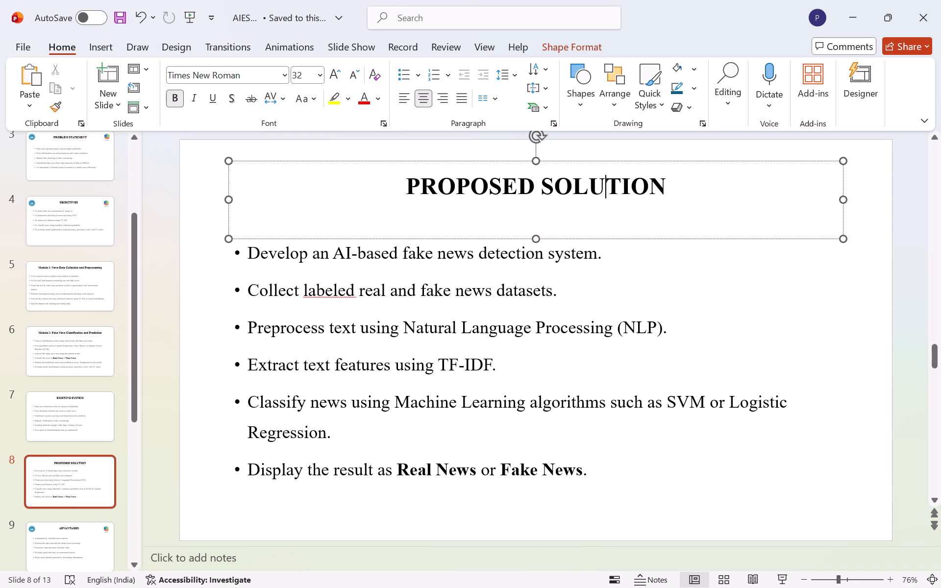
Review slides 1 to 5 in order, from the title slide through Module 1: News Data Collection and Preprocessing.
{"action": "scroll", "coordinate": [82, 362], "scroll_direction": "up", "scroll_amount": 3}
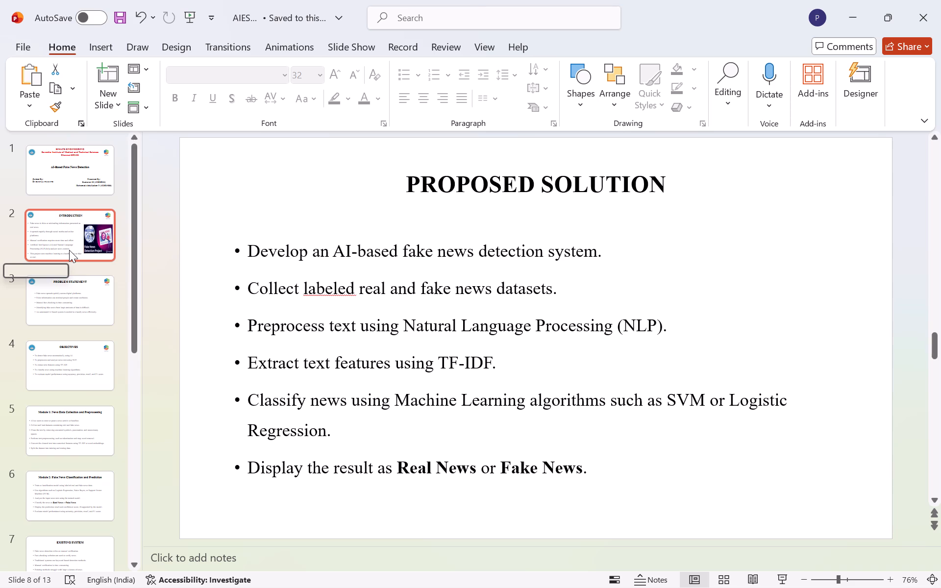
{"action": "left_click", "coordinate": [83, 166]}
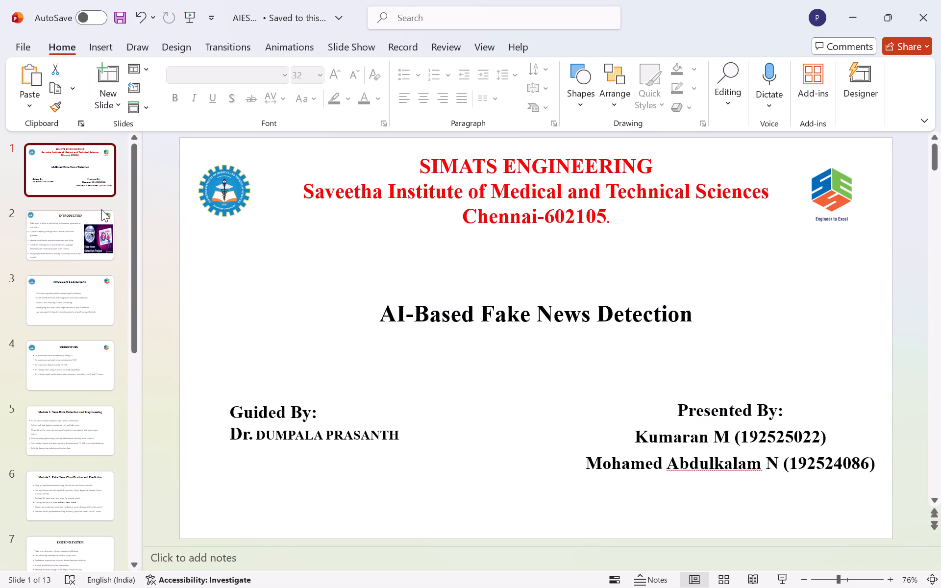
{"action": "left_click", "coordinate": [90, 229]}
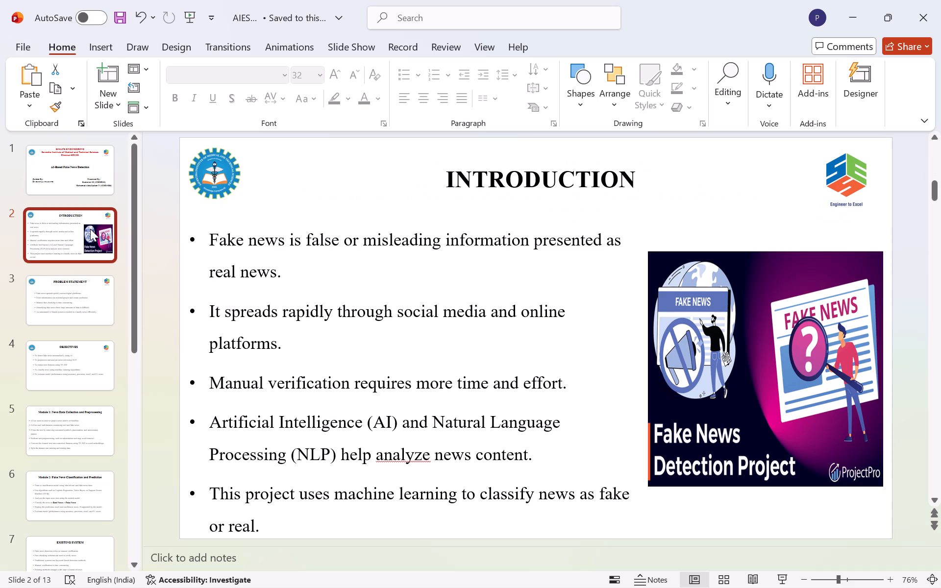
{"action": "left_click", "coordinate": [69, 283]}
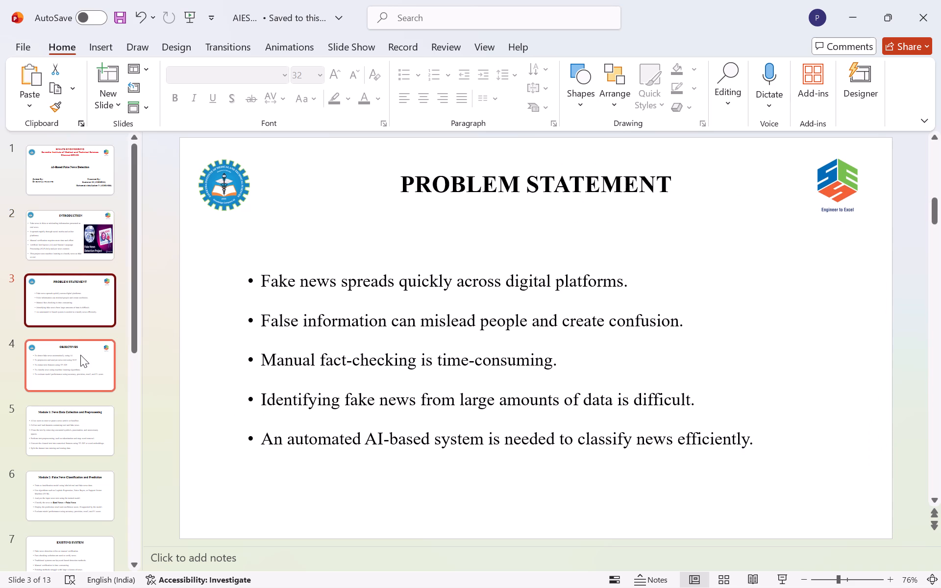
{"action": "left_click", "coordinate": [80, 355]}
{"action": "left_click", "coordinate": [69, 426]}
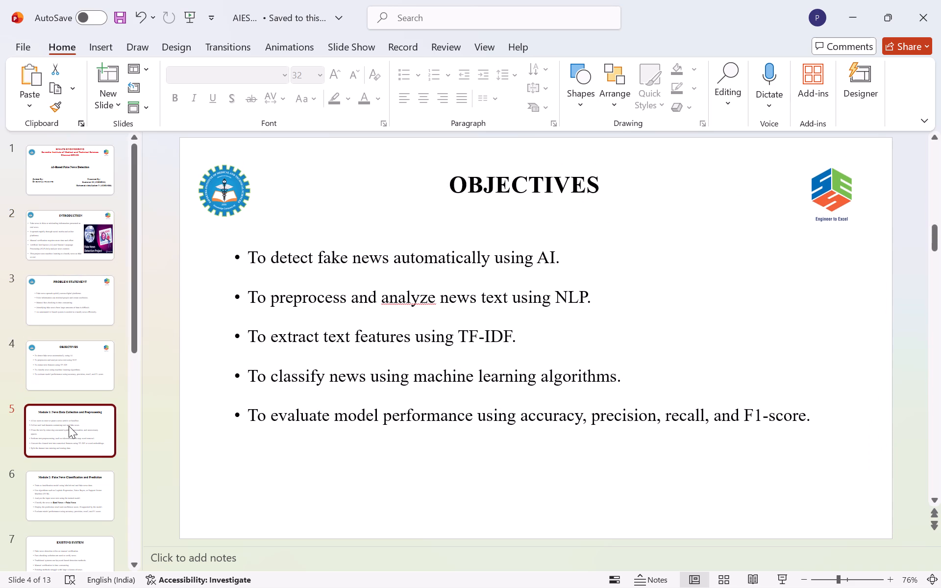
{"action": "scroll", "coordinate": [69, 426], "scroll_direction": "up", "scroll_amount": 2}
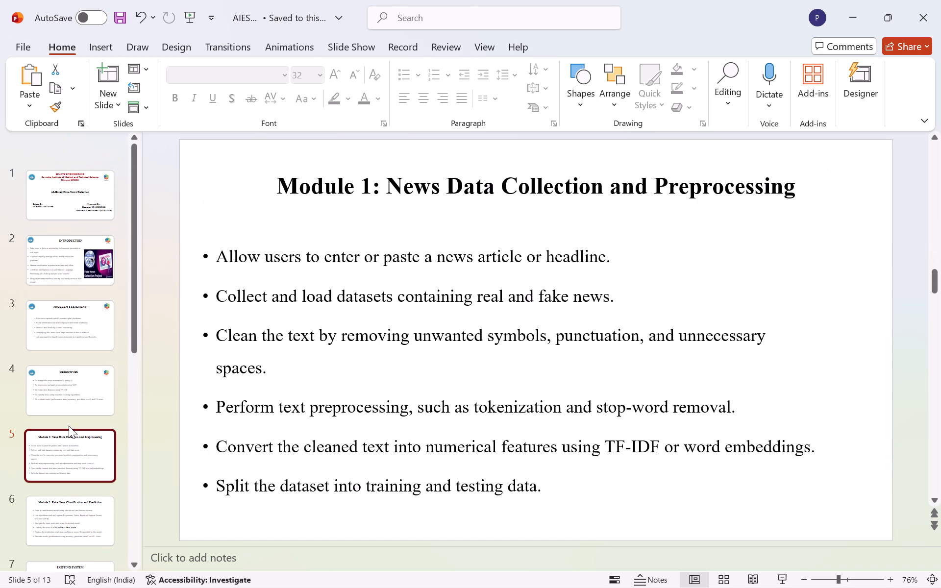
Review the slides in order from the title slide through REFERENCES on slide 12, and return to slide 1.
{"action": "left_click", "coordinate": [50, 167]}
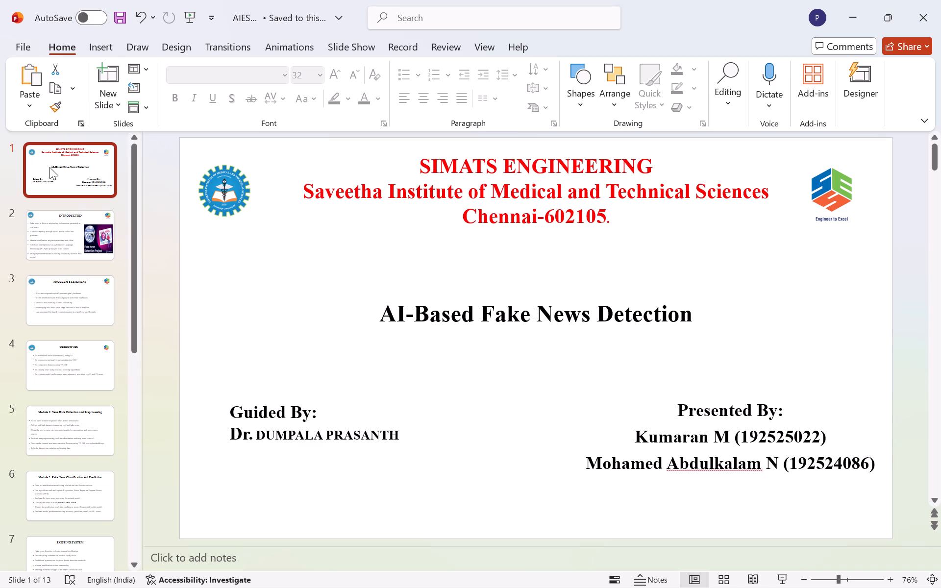
{"action": "left_click", "coordinate": [61, 220]}
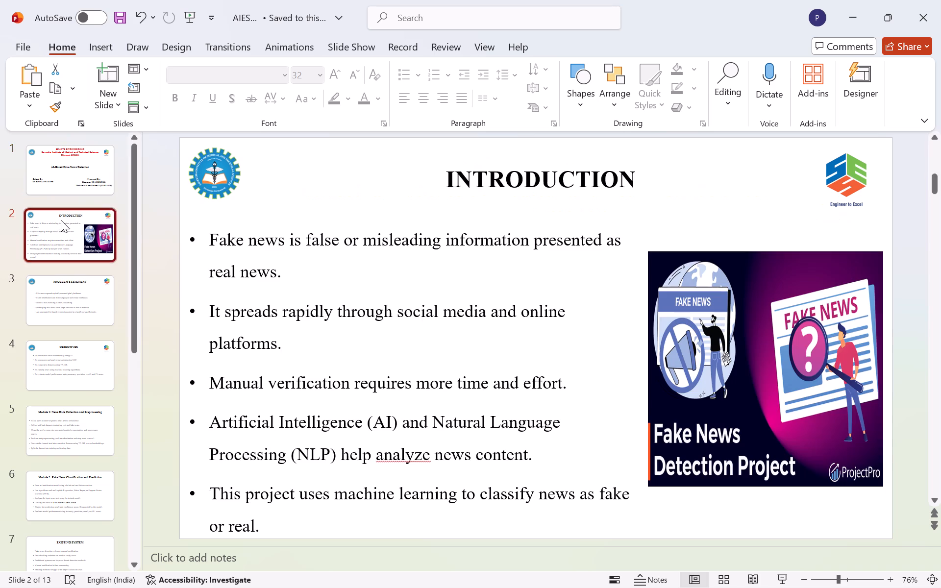
{"action": "key", "text": "Down"}
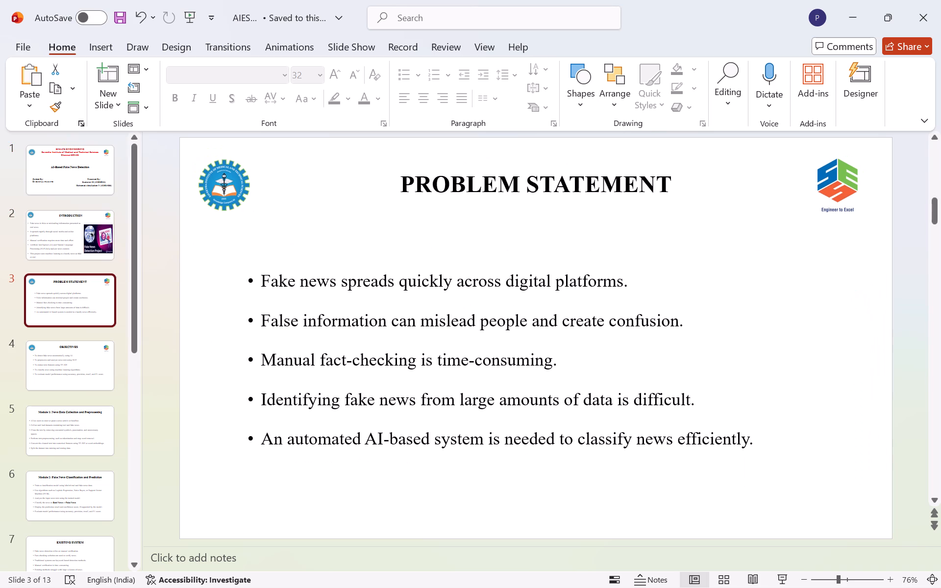
{"action": "key", "text": "Down"}
{"action": "key", "text": "Down"}
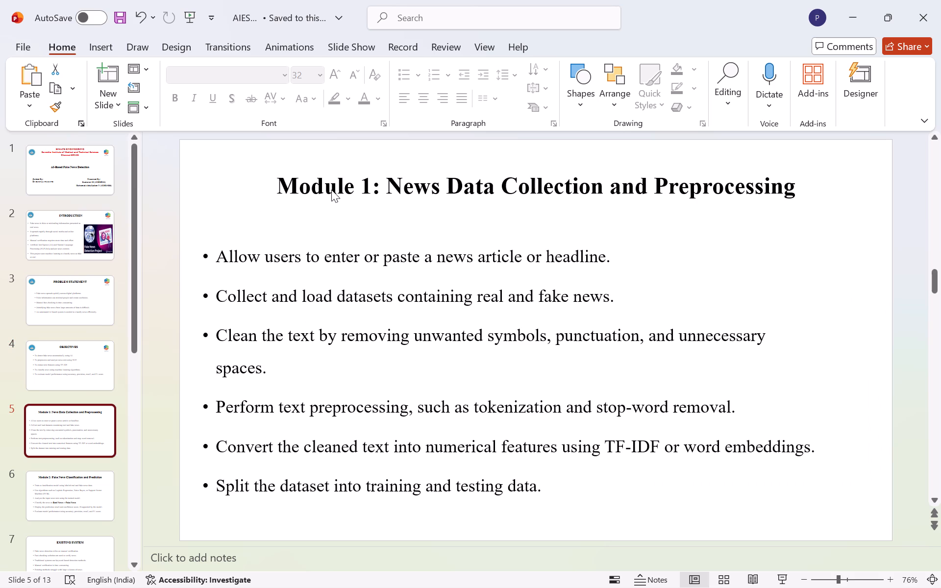
{"action": "key", "text": "Down"}
{"action": "key", "text": "Down"}
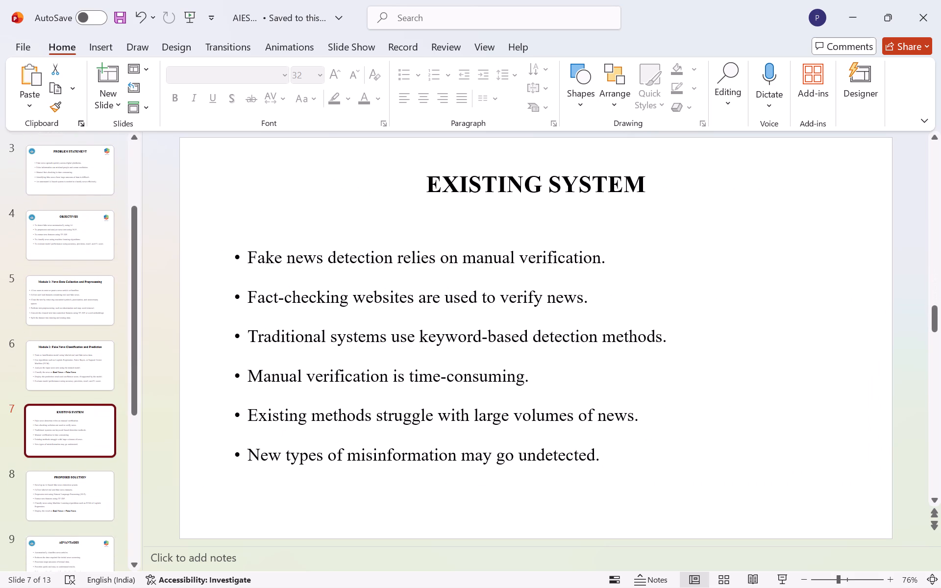
{"action": "key", "text": "Down"}
{"action": "key", "text": "Down"}
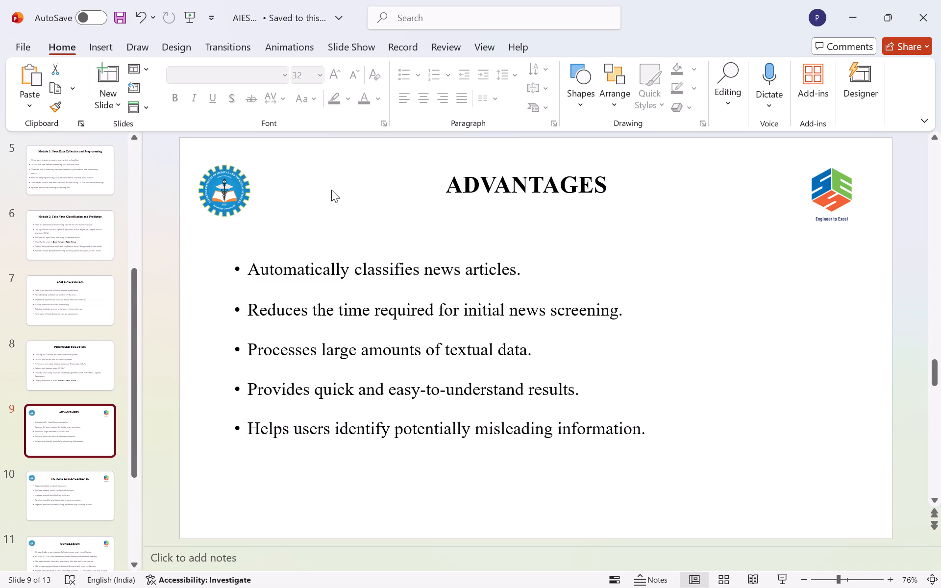
{"action": "key", "text": "Down"}
{"action": "key", "text": "Down"}
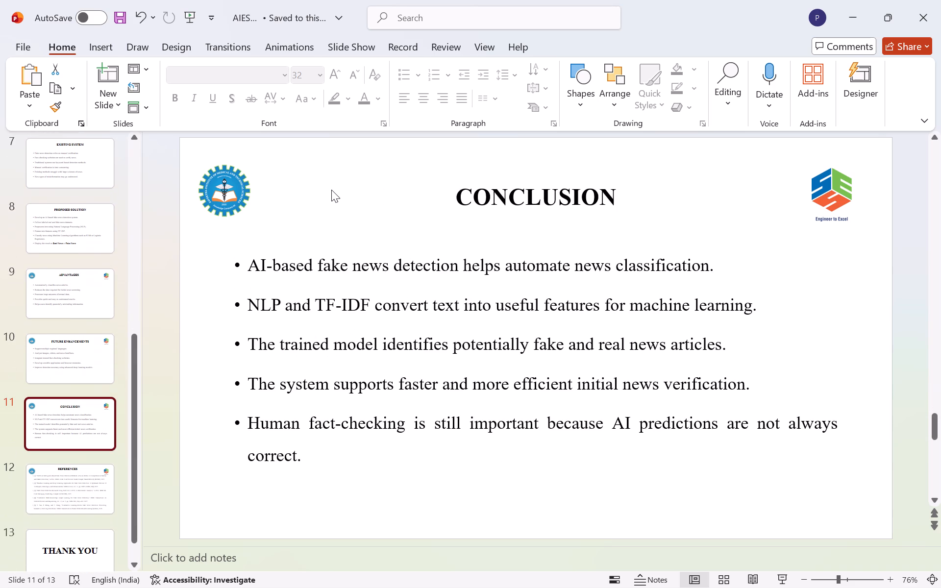
{"action": "key", "text": "Down"}
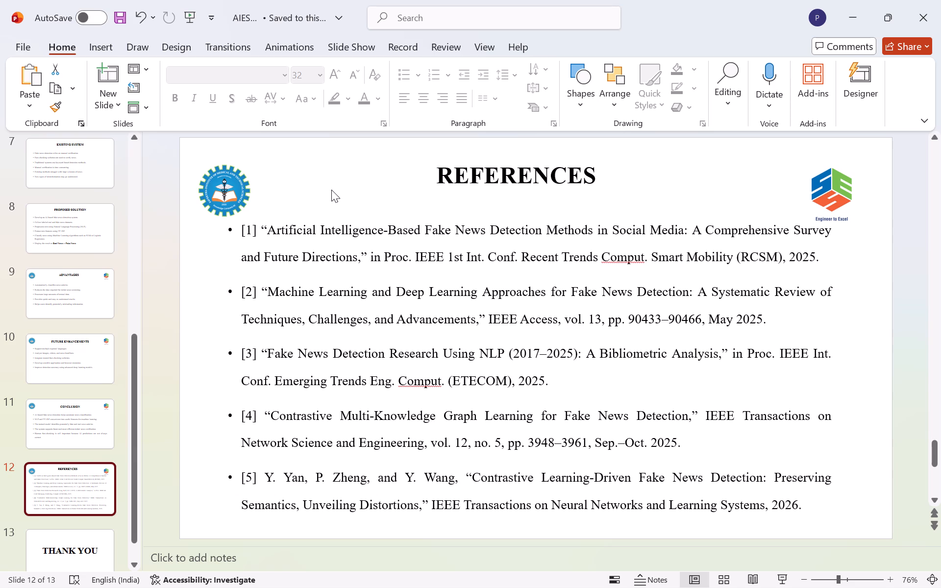
{"action": "scroll", "coordinate": [108, 228], "scroll_direction": "up", "scroll_amount": 6}
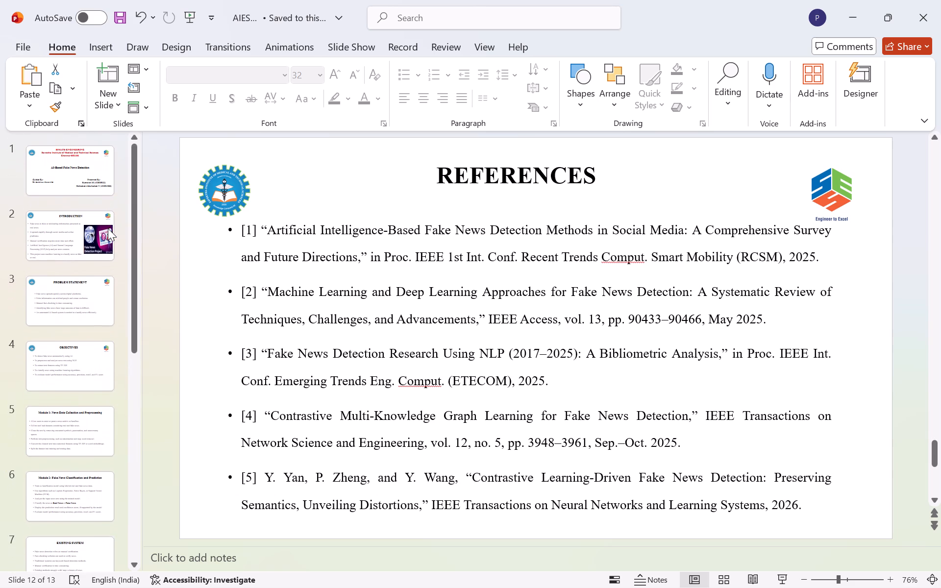
{"action": "left_click", "coordinate": [78, 171]}
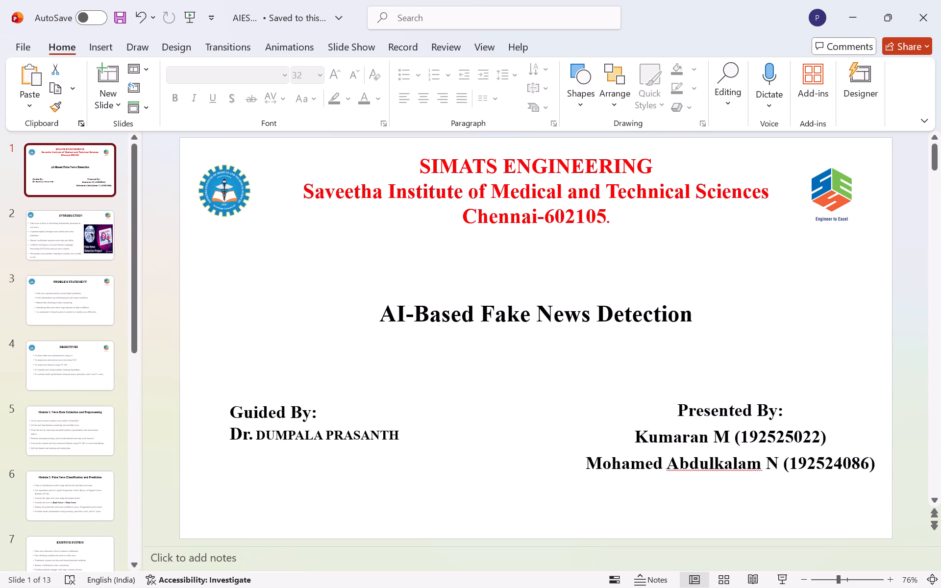
Save the AI-Based Fake News Detection presentation under its existing file name.
{"action": "left_click", "coordinate": [122, 16]}
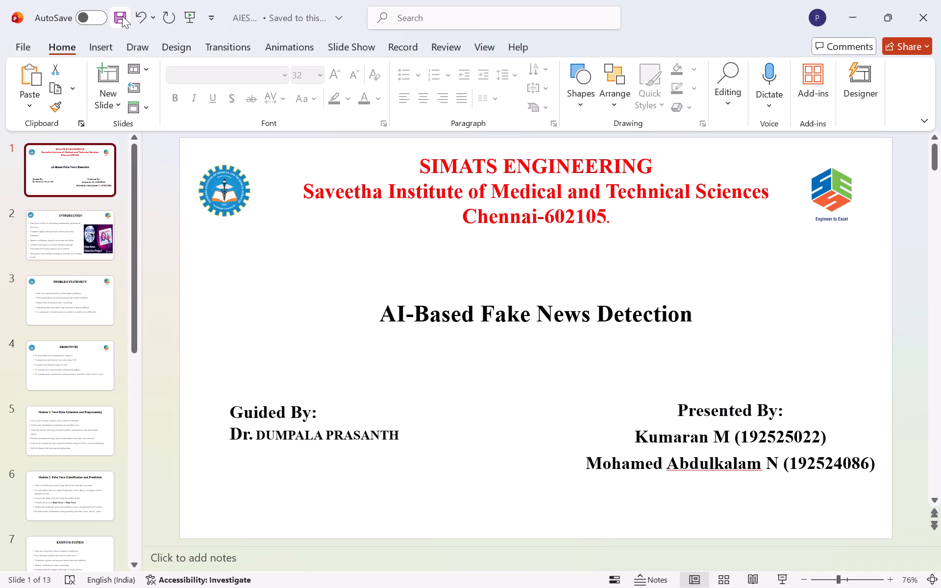
{"action": "right_click", "coordinate": [122, 16]}
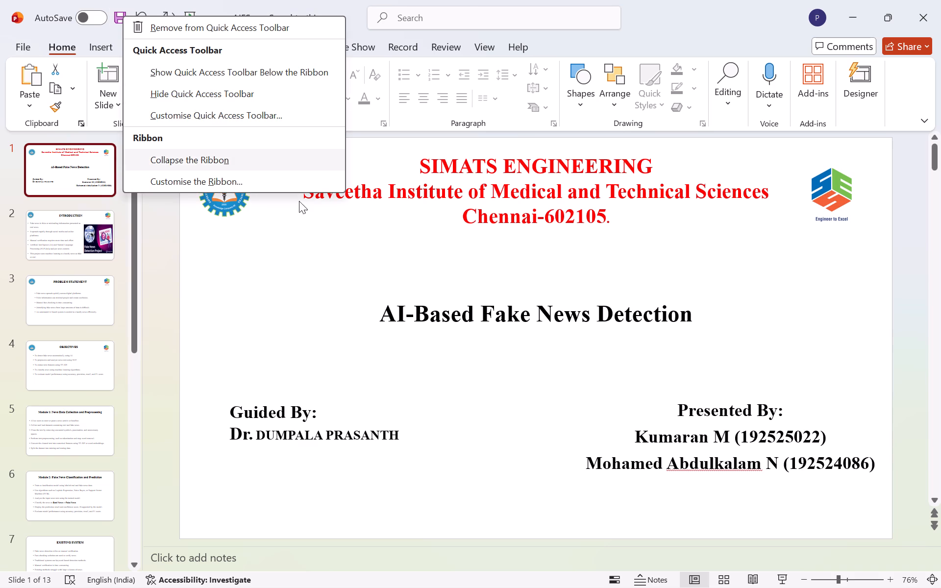
{"action": "left_click", "coordinate": [303, 267]}
{"action": "left_click", "coordinate": [119, 19]}
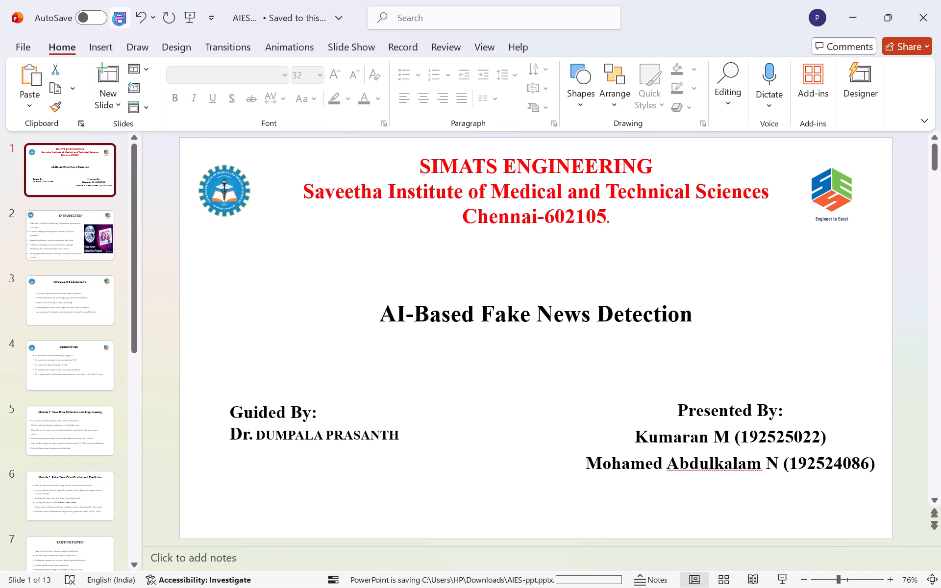
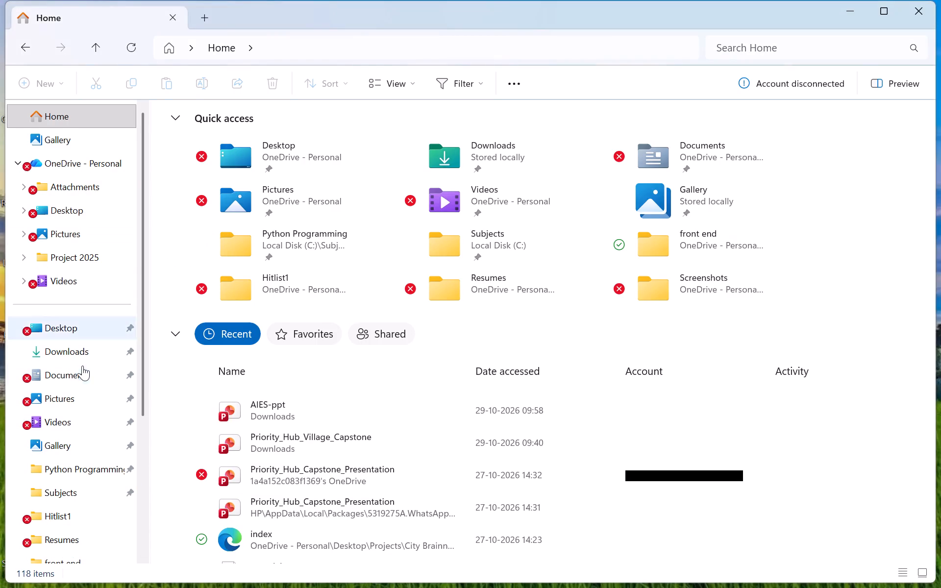
Look through the folders on Local Disk (C:) for the saved presentation.
{"action": "scroll", "coordinate": [82, 366], "scroll_direction": "down", "scroll_amount": 2}
{"action": "scroll", "coordinate": [80, 425], "scroll_direction": "down", "scroll_amount": 1}
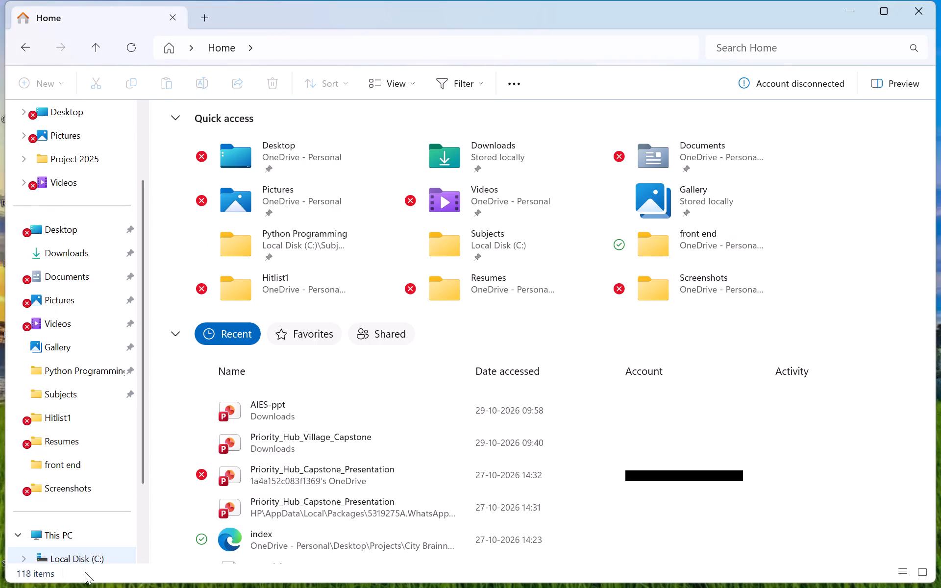
{"action": "left_click", "coordinate": [91, 555]}
{"action": "scroll", "coordinate": [397, 442], "scroll_direction": "down", "scroll_amount": 7}
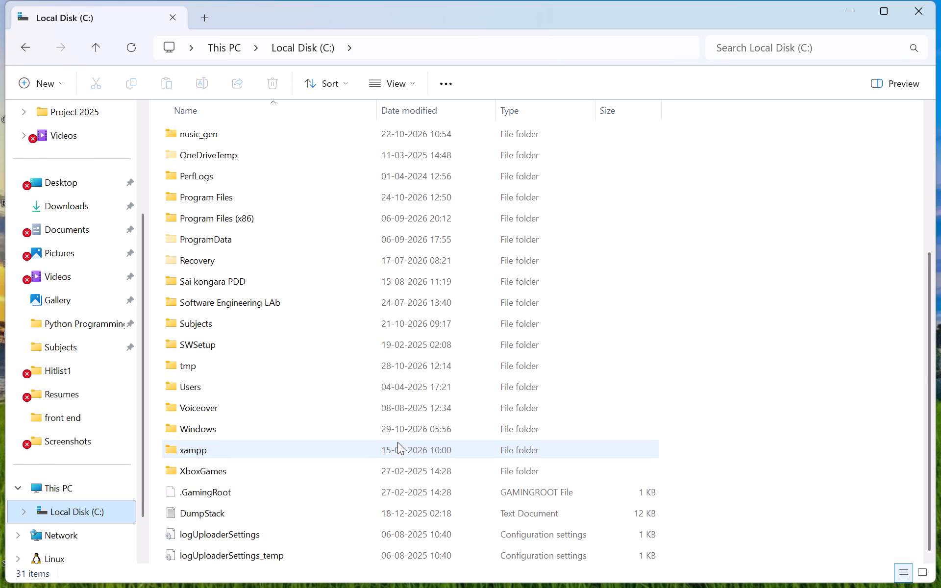
{"action": "scroll", "coordinate": [397, 442], "scroll_direction": "down", "scroll_amount": 10}
{"action": "scroll", "coordinate": [397, 442], "scroll_direction": "up", "scroll_amount": 10}
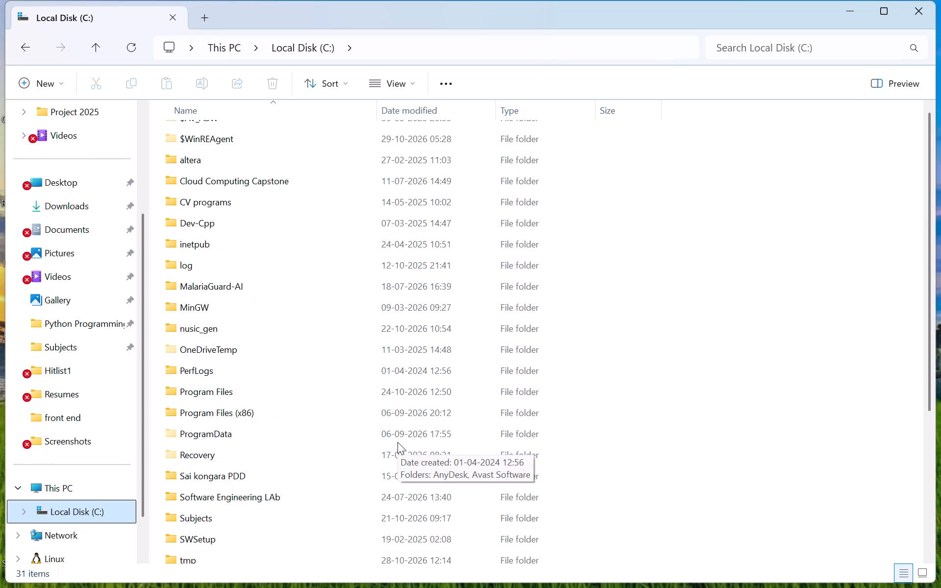
{"action": "scroll", "coordinate": [397, 442], "scroll_direction": "up", "scroll_amount": 4}
{"action": "left_click", "coordinate": [79, 484]}
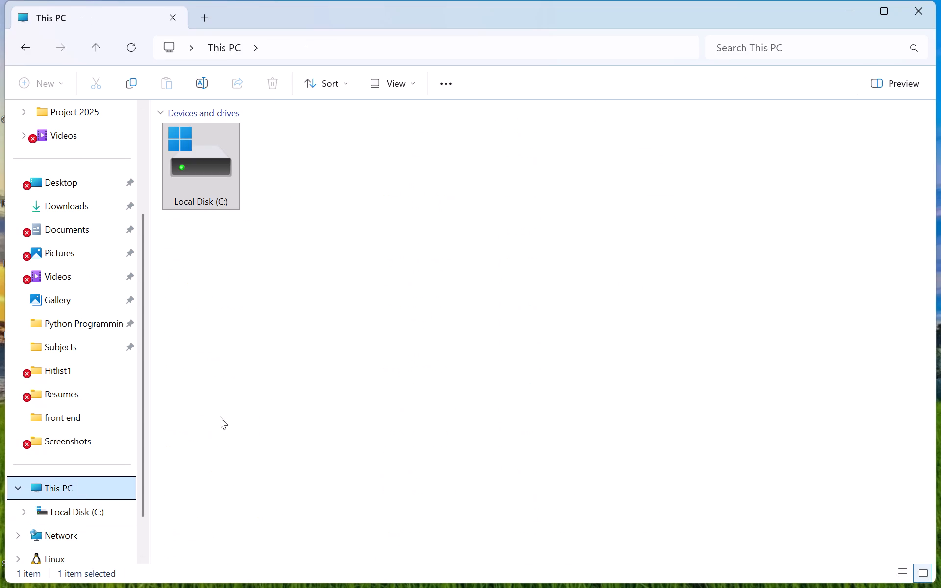
Look through the Downloads folder, including its medium-sized files, for the saved presentation.
{"action": "left_click", "coordinate": [72, 213]}
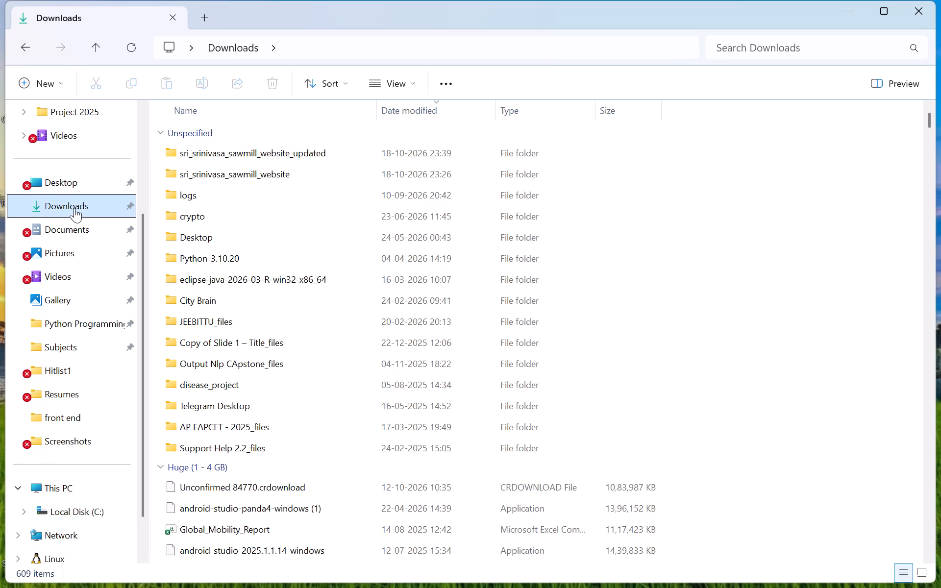
{"action": "scroll", "coordinate": [342, 306], "scroll_direction": "down", "scroll_amount": 18}
{"action": "scroll", "coordinate": [342, 306], "scroll_direction": "up", "scroll_amount": 1}
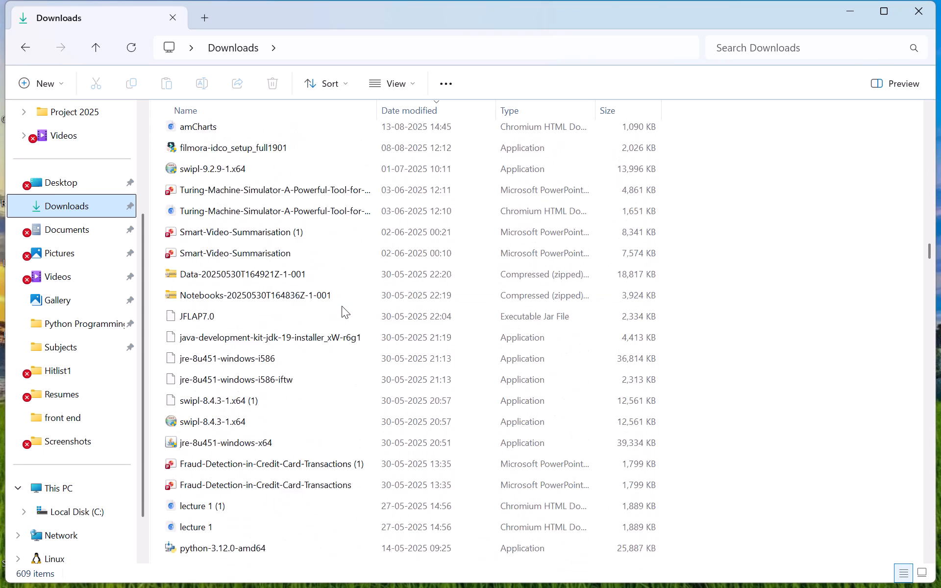
{"action": "scroll", "coordinate": [342, 306], "scroll_direction": "up", "scroll_amount": 9}
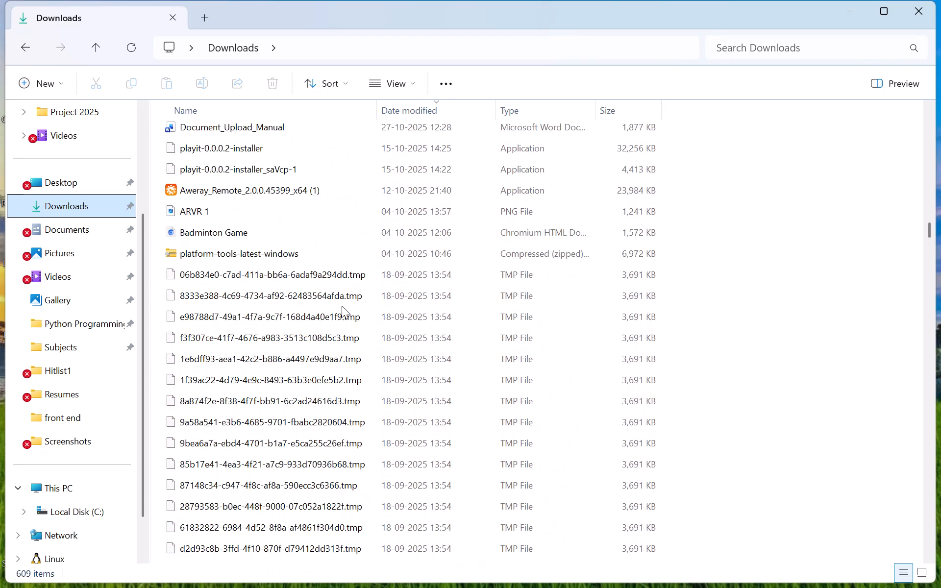
{"action": "scroll", "coordinate": [342, 306], "scroll_direction": "up", "scroll_amount": 8}
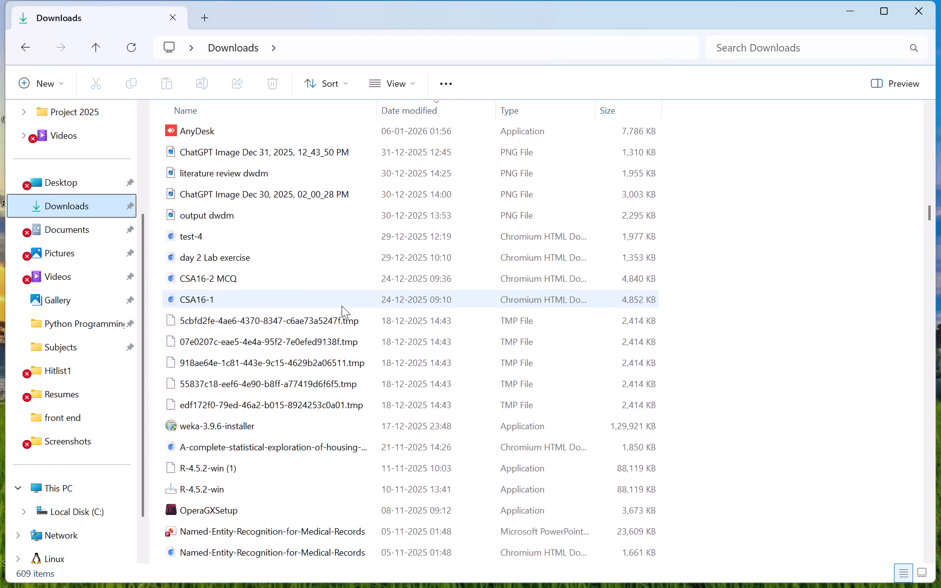
{"action": "scroll", "coordinate": [342, 306], "scroll_direction": "up", "scroll_amount": 8}
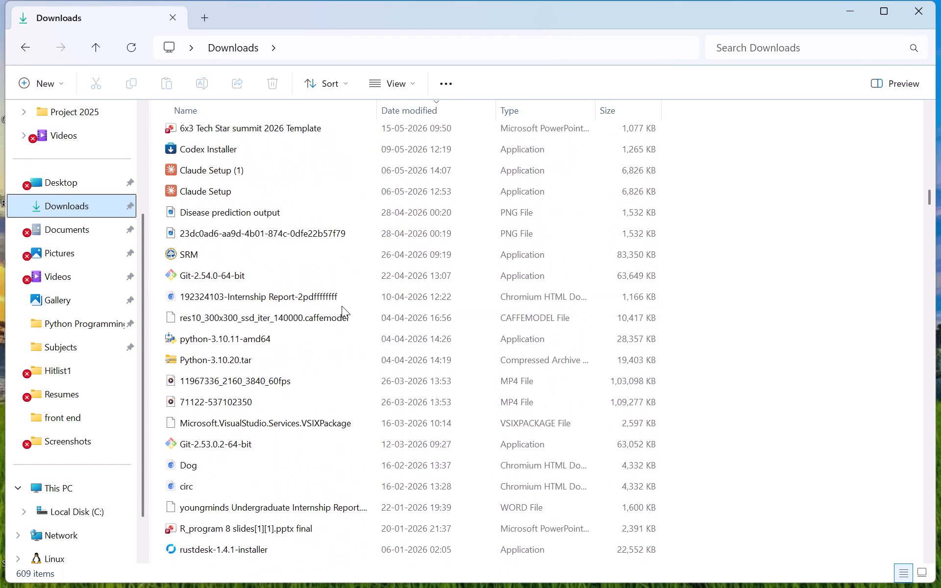
{"action": "scroll", "coordinate": [342, 306], "scroll_direction": "up", "scroll_amount": 9}
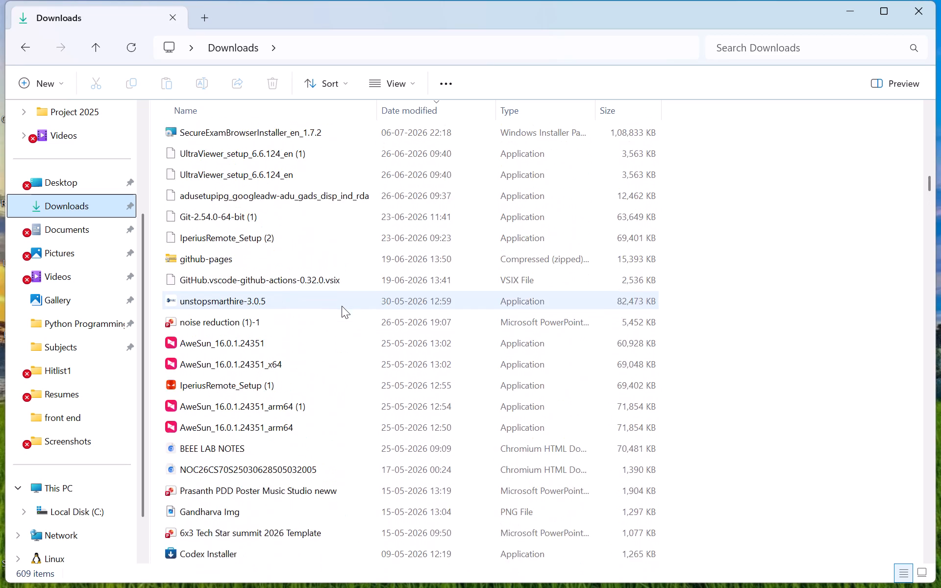
{"action": "scroll", "coordinate": [342, 306], "scroll_direction": "up", "scroll_amount": 12}
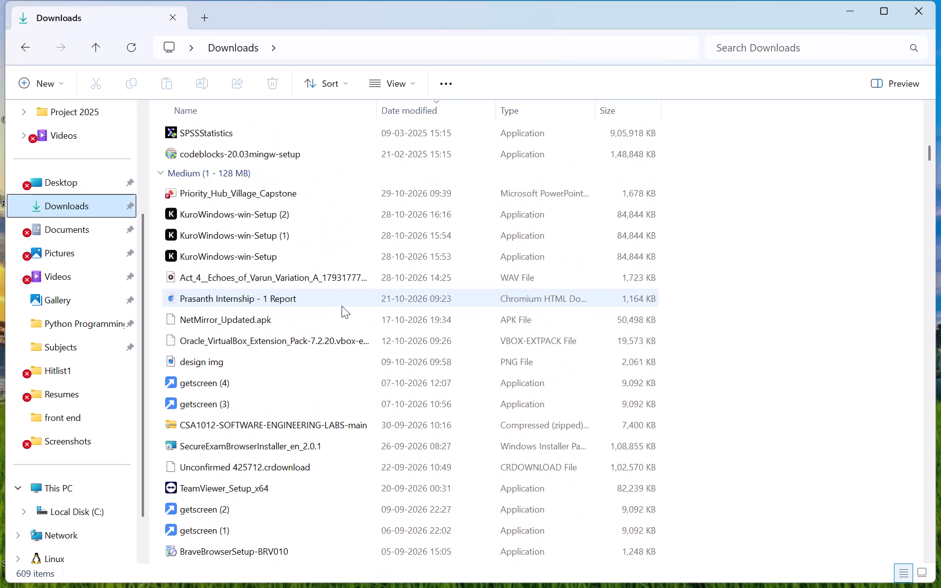
{"action": "scroll", "coordinate": [342, 306], "scroll_direction": "up", "scroll_amount": 17}
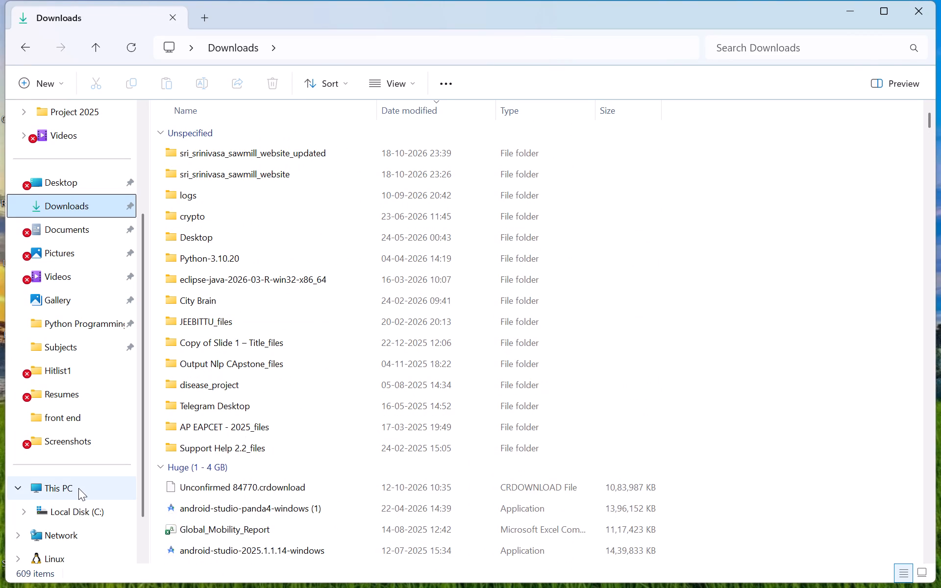
Check the folders on Local Disk (C:) once more for the presentation.
{"action": "scroll", "coordinate": [78, 488], "scroll_direction": "down", "scroll_amount": 2}
{"action": "left_click", "coordinate": [80, 454]}
{"action": "scroll", "coordinate": [357, 322], "scroll_direction": "down", "scroll_amount": 2}
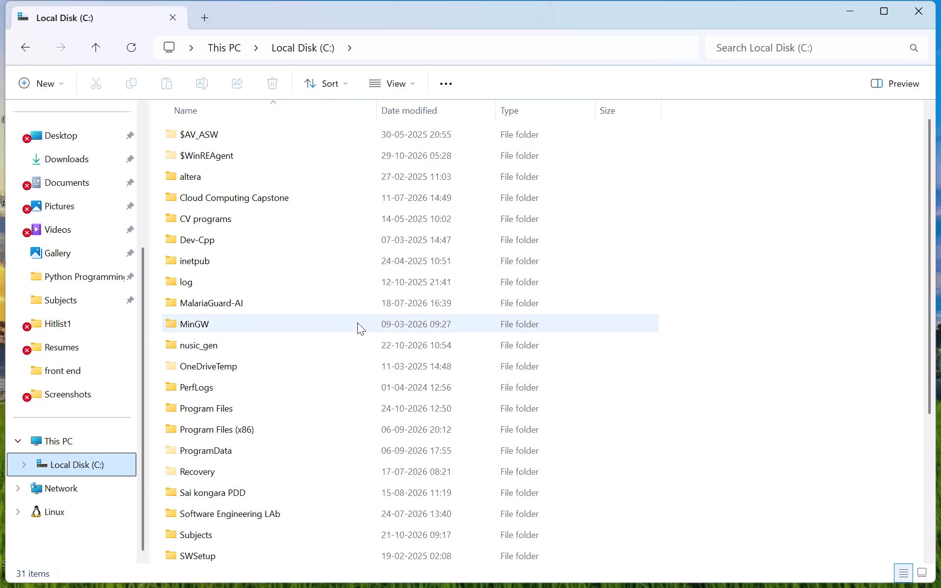
{"action": "scroll", "coordinate": [357, 322], "scroll_direction": "down", "scroll_amount": 20}
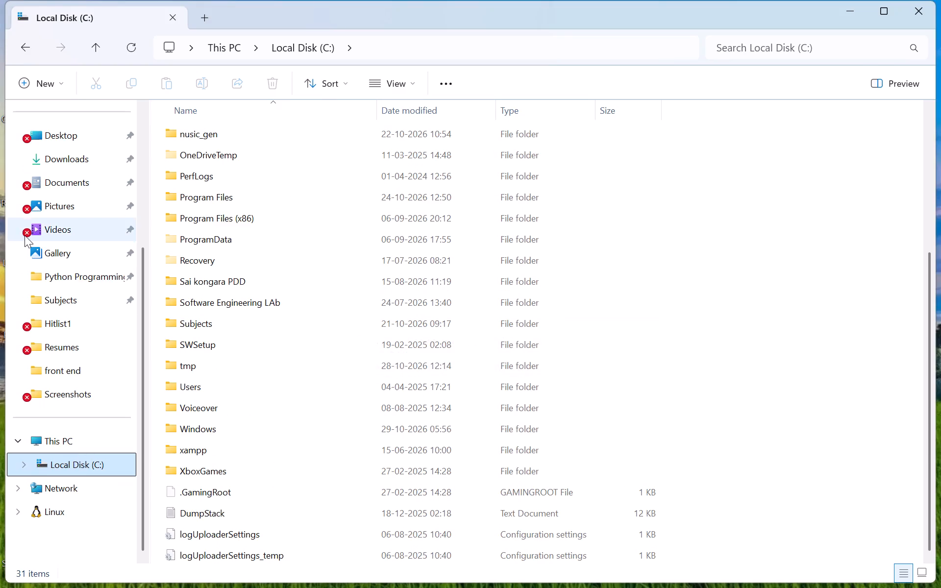
{"action": "scroll", "coordinate": [25, 235], "scroll_direction": "up", "scroll_amount": 5}
Open the AIES-ppt presentation from the recent files in File Explorer's Home view.
{"action": "left_click", "coordinate": [66, 110]}
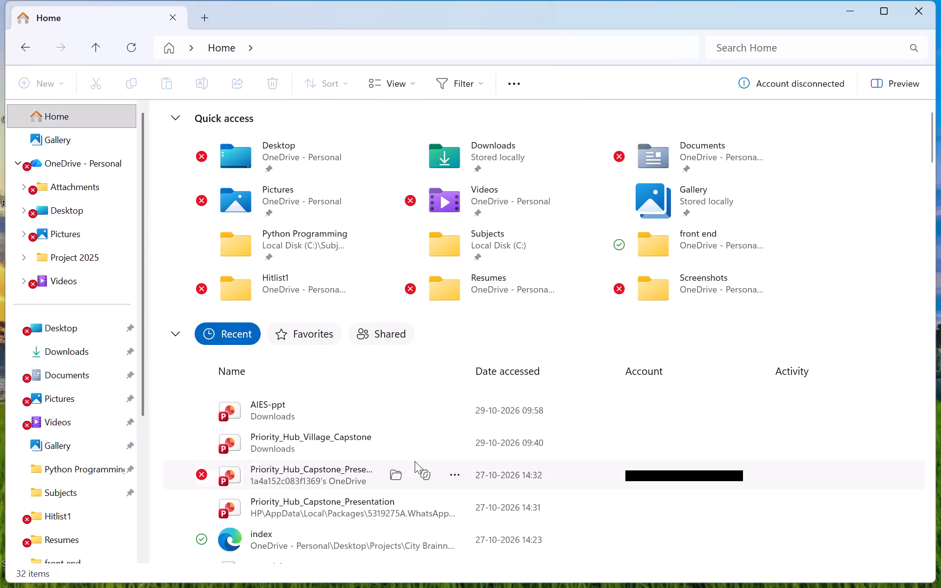
{"action": "double_click", "coordinate": [323, 411]}
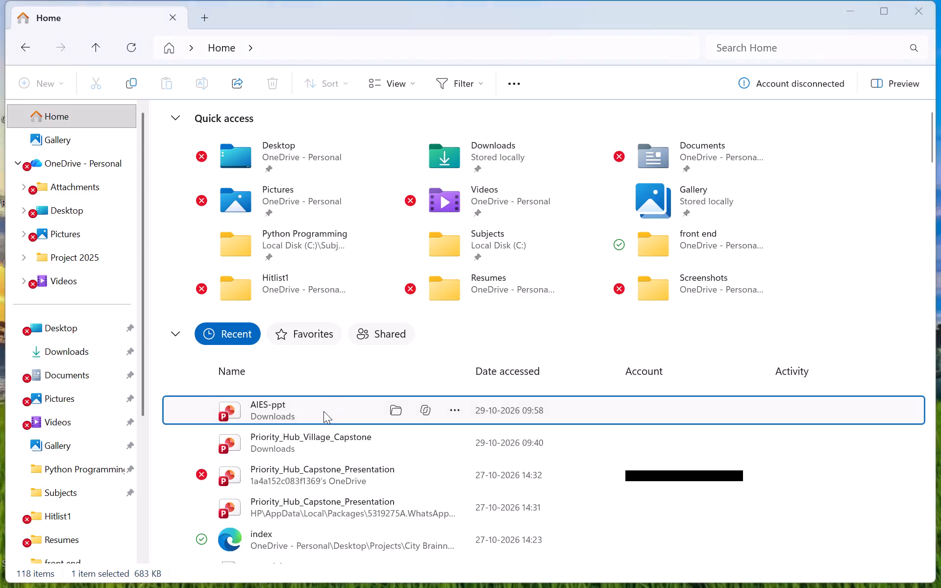
Copy the round blue institute logo from the Objectives slide onto the Module 1: News Data Collection and Preprocessing slide.
{"action": "scroll", "coordinate": [335, 345], "scroll_direction": "down", "scroll_amount": 4}
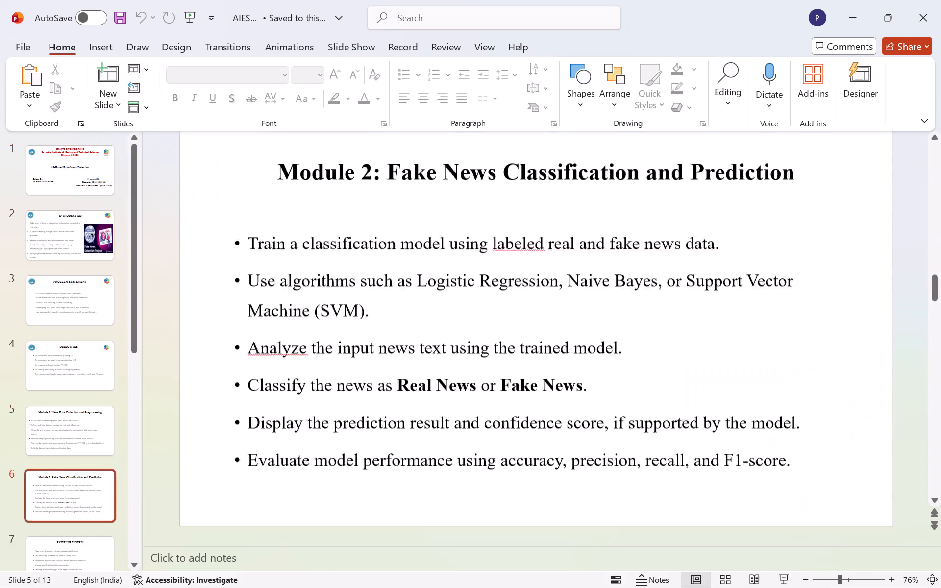
{"action": "scroll", "coordinate": [335, 345], "scroll_direction": "down", "scroll_amount": 1}
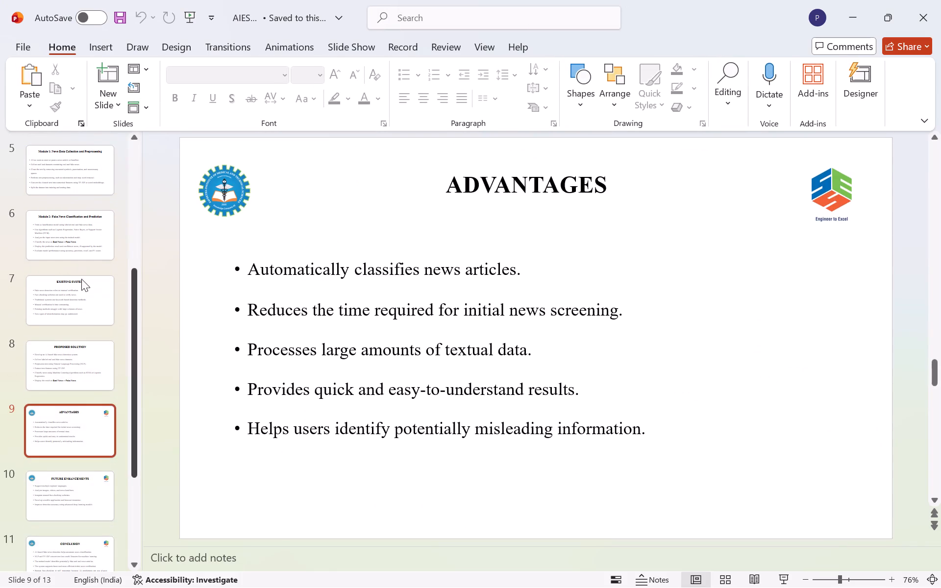
{"action": "scroll", "coordinate": [81, 279], "scroll_direction": "up", "scroll_amount": 5}
{"action": "left_click", "coordinate": [67, 274]}
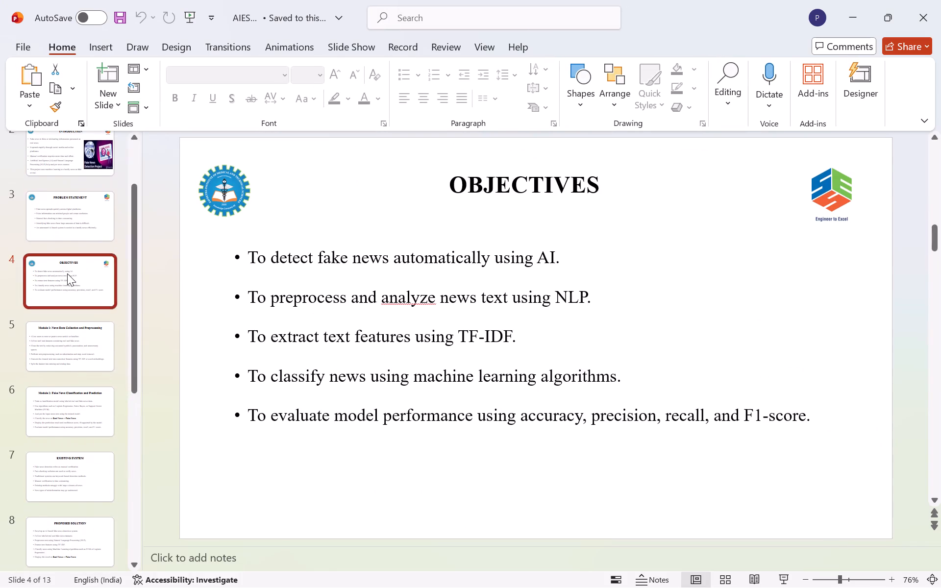
{"action": "left_click", "coordinate": [237, 190]}
{"action": "key", "text": "ctrl+c"}
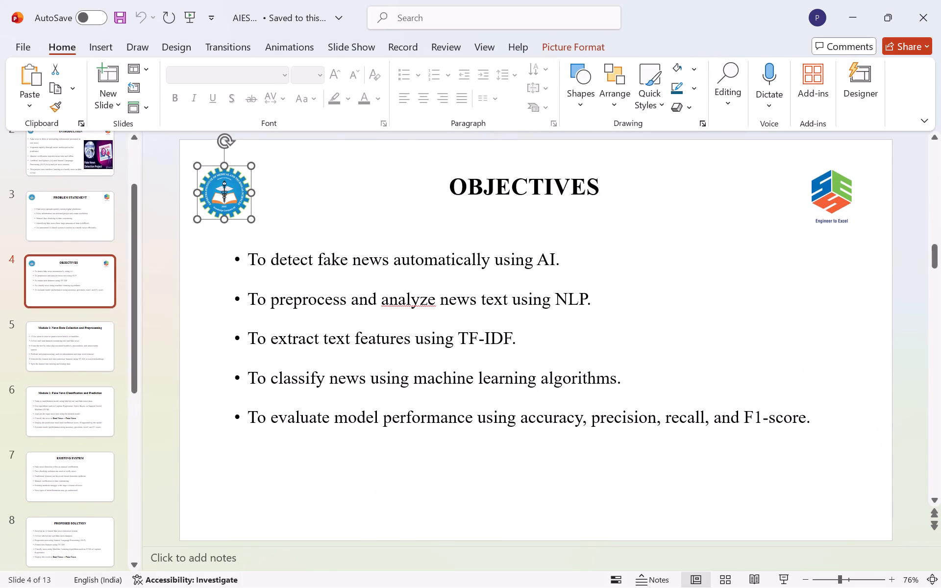
{"action": "left_click", "coordinate": [75, 349]}
{"action": "key", "text": "ctrl+v"}
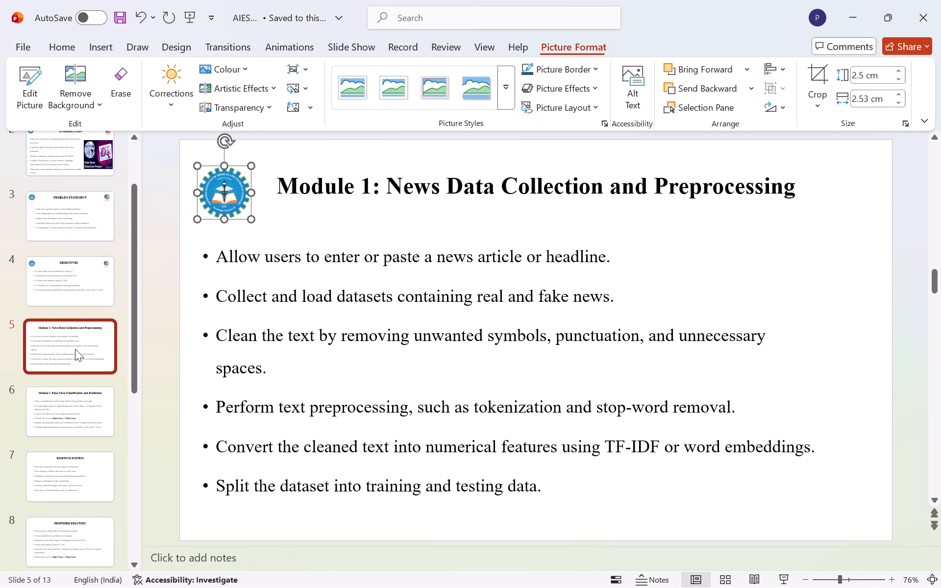
{"action": "key", "text": "Down"}
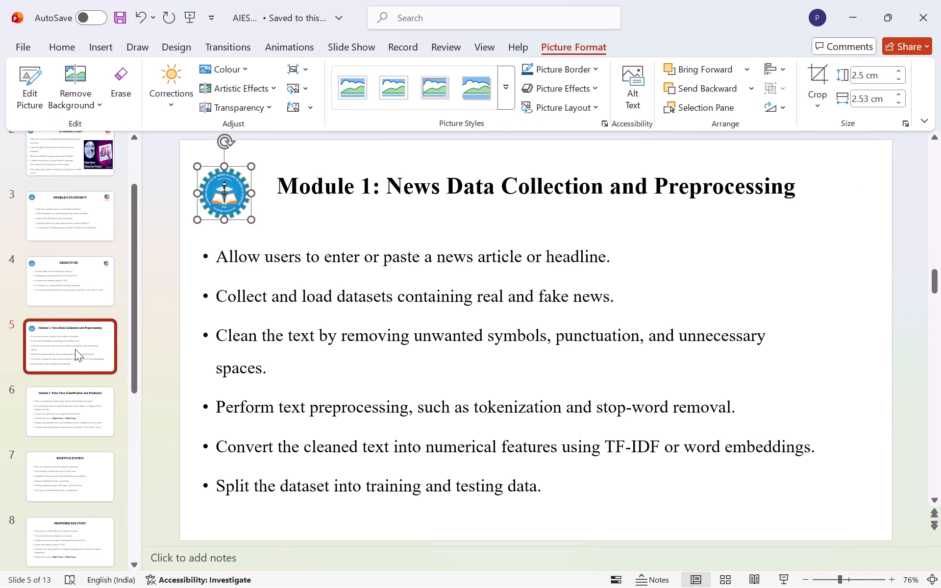
{"action": "key", "text": "Down"}
Paste the round blue institute logo onto the Module 2, Existing System and Proposed Solution slides.
{"action": "left_click", "coordinate": [68, 400]}
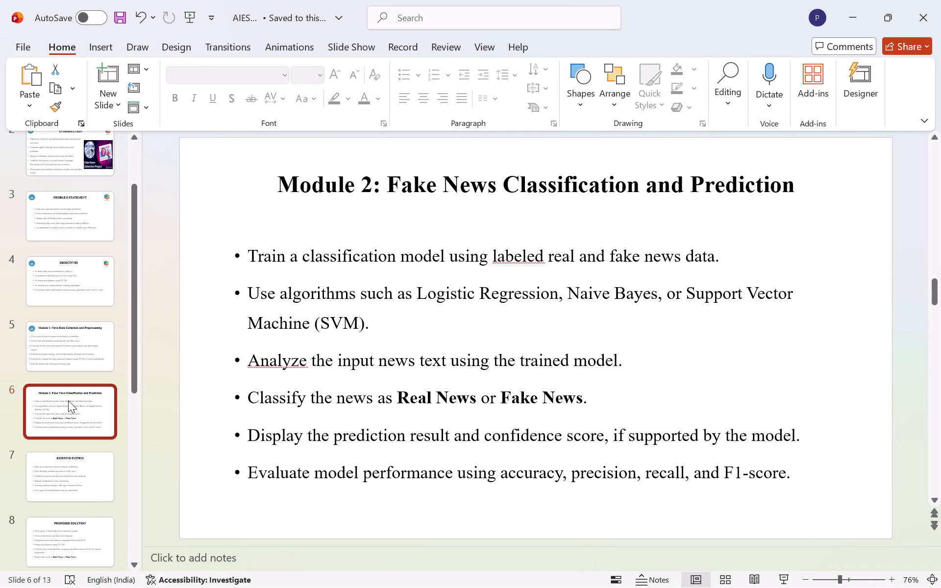
{"action": "key", "text": "ctrl+v"}
{"action": "left_click", "coordinate": [74, 482]}
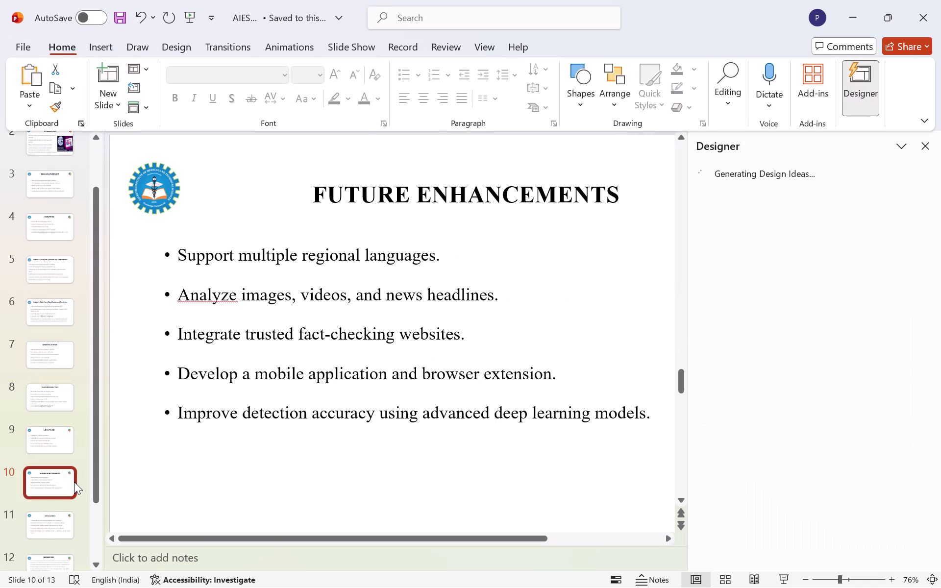
{"action": "left_click", "coordinate": [924, 142]}
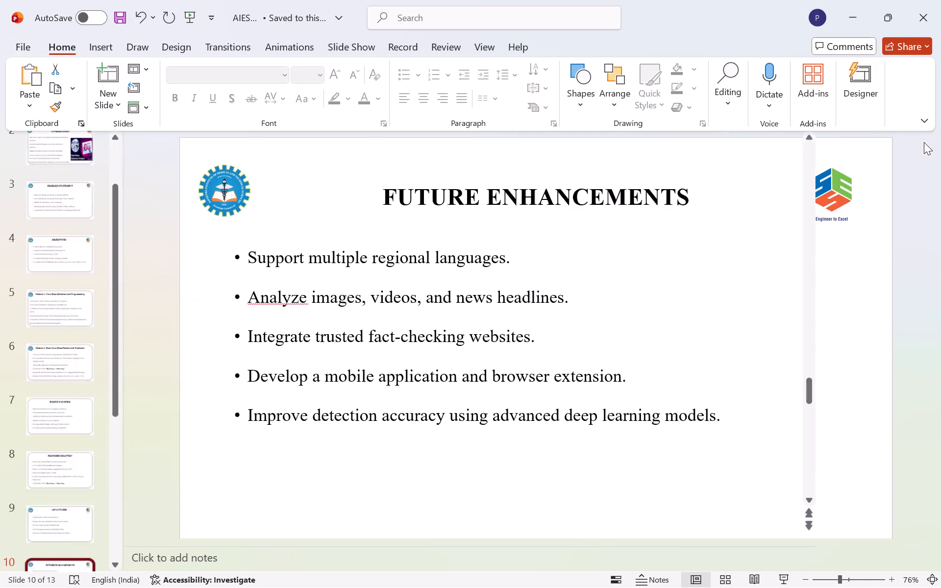
{"action": "left_click", "coordinate": [75, 468]}
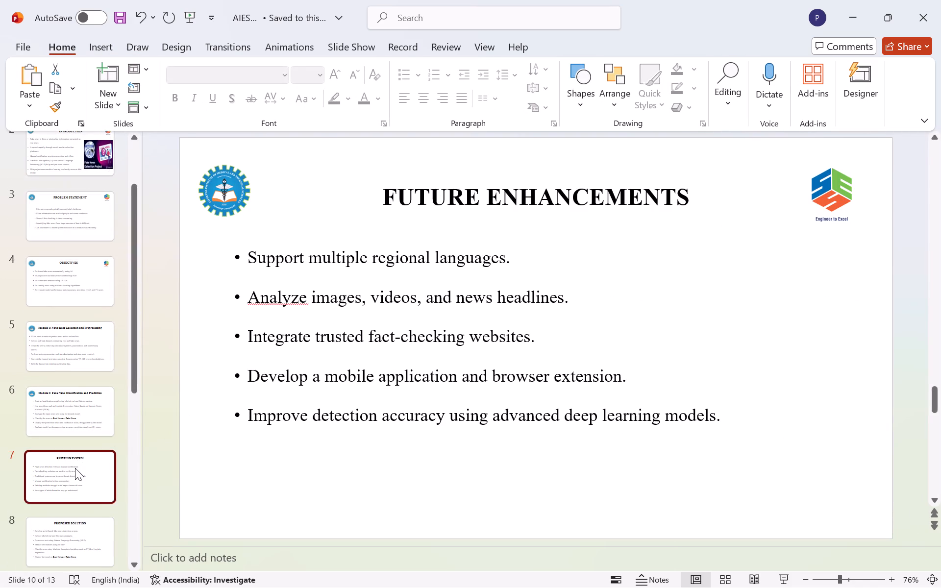
{"action": "key", "text": "ctrl+v"}
{"action": "scroll", "coordinate": [75, 468], "scroll_direction": "down", "scroll_amount": 1}
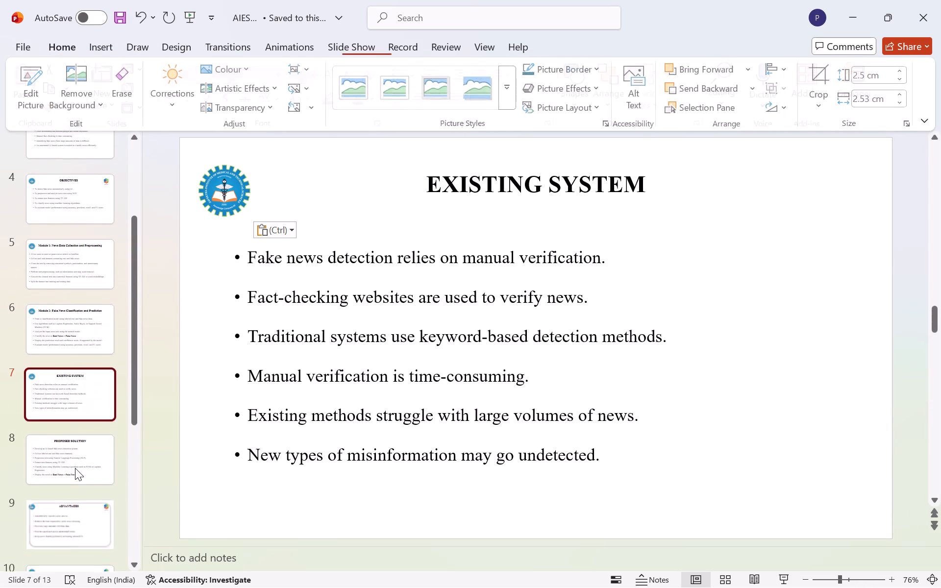
{"action": "scroll", "coordinate": [75, 468], "scroll_direction": "down", "scroll_amount": 1}
{"action": "left_click", "coordinate": [75, 464]}
{"action": "key", "text": "ctrl+v"}
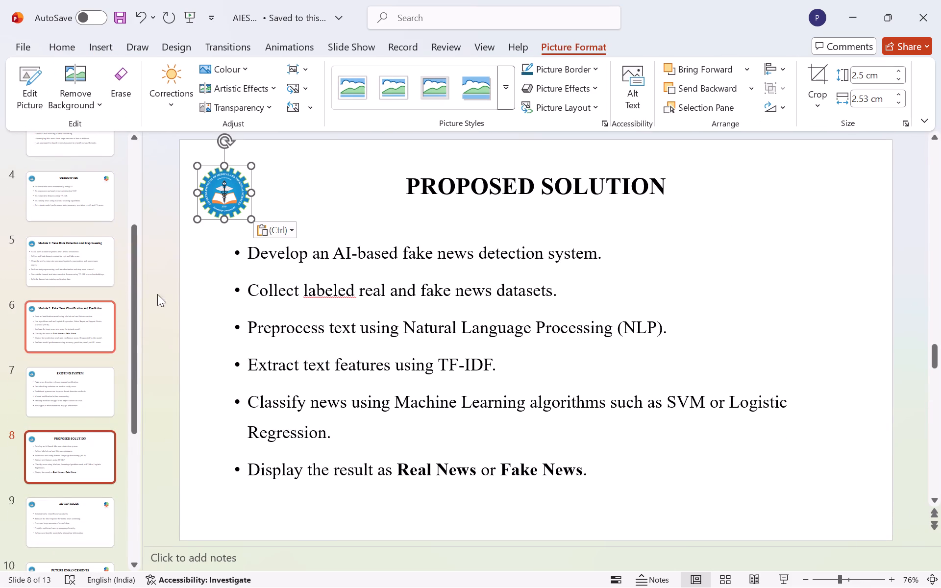
Place the round logo on the Proposed Solution slide in the slide's upper-left corner, clear of the title.
{"action": "left_click", "coordinate": [219, 208]}
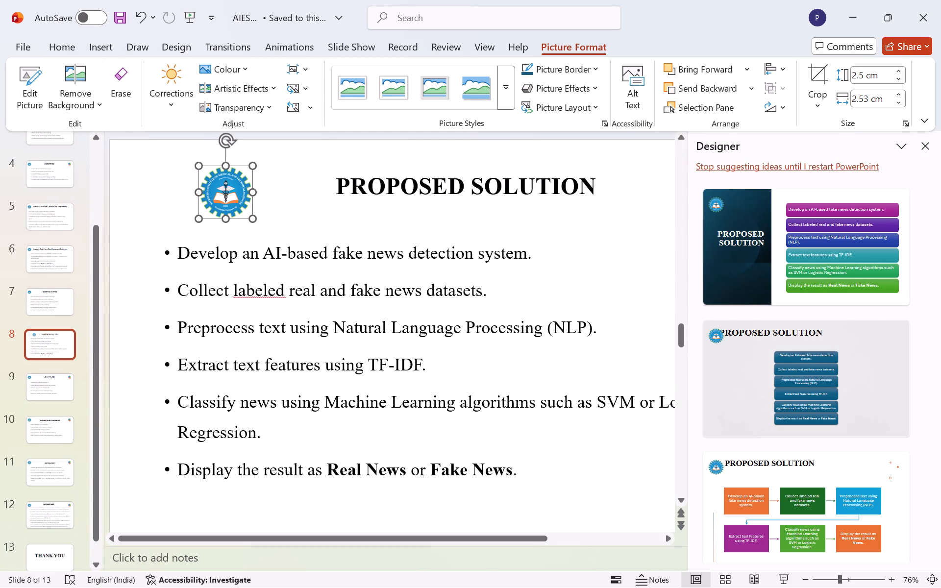
{"action": "left_click", "coordinate": [925, 141]}
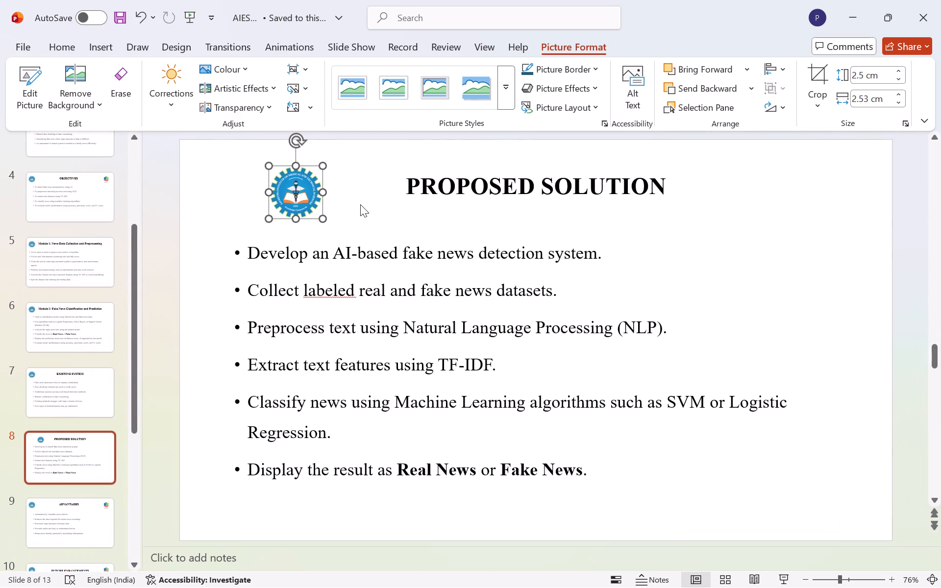
{"action": "left_click_drag", "start_coordinate": [306, 190], "coordinate": [243, 184]}
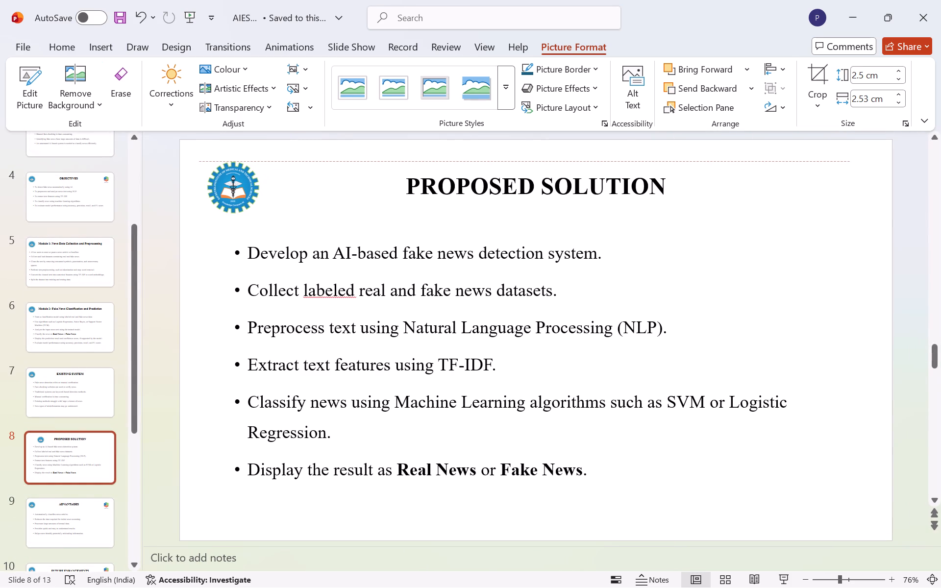
{"action": "left_click_drag", "start_coordinate": [243, 184], "coordinate": [242, 184]}
Copy the Engineer to Excel logo from the Objectives slide onto the Module 1: News Data Collection and Preprocessing slide.
{"action": "scroll", "coordinate": [51, 272], "scroll_direction": "up", "scroll_amount": 1}
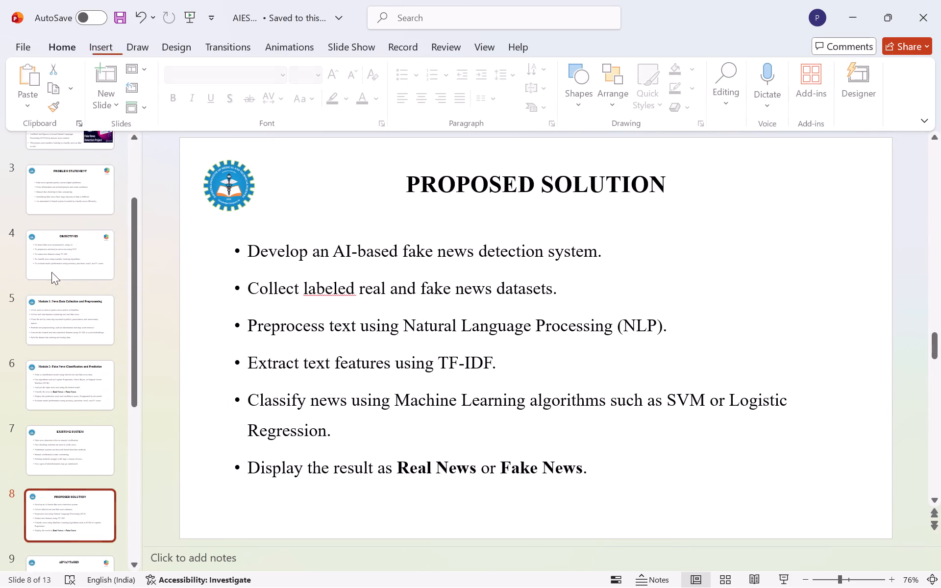
{"action": "left_click", "coordinate": [88, 242]}
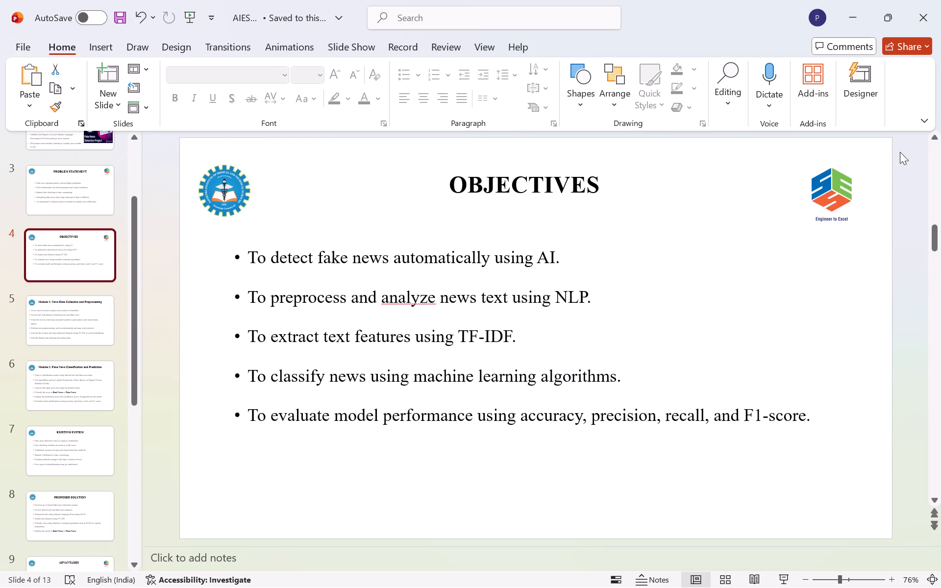
{"action": "left_click", "coordinate": [840, 179]}
{"action": "key", "text": "ctrl+c"}
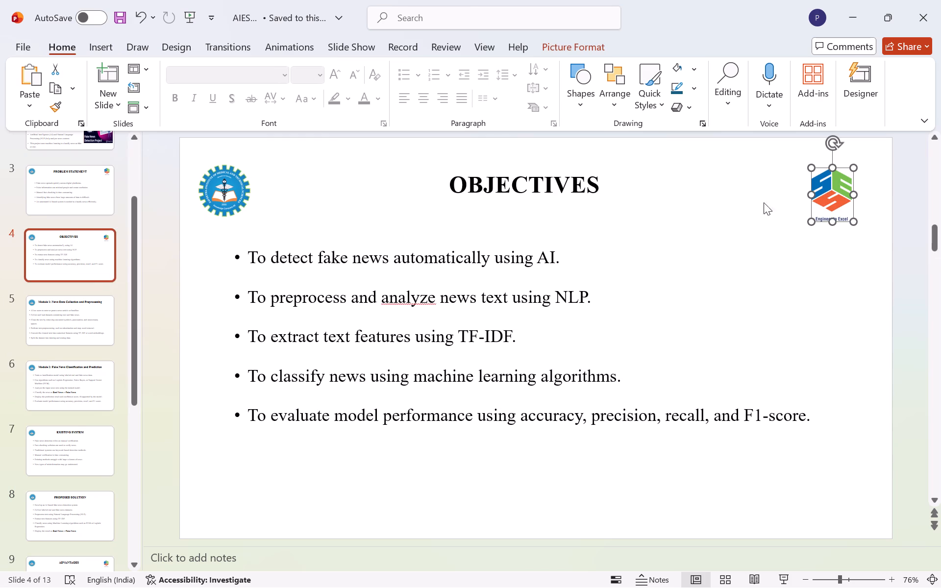
{"action": "left_click", "coordinate": [98, 301]}
{"action": "key", "text": "ctrl+v"}
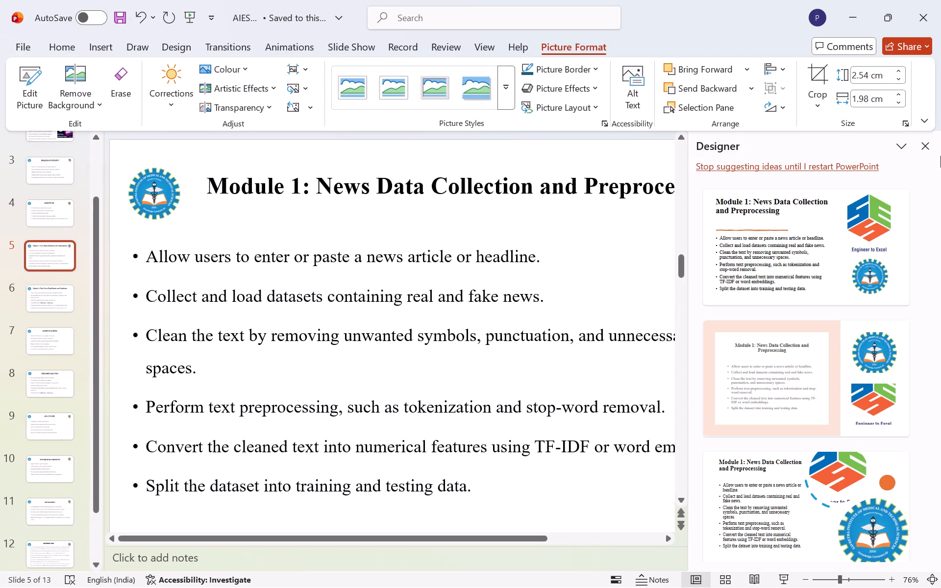
Adjust both logos on the Module 1 slide, nudging the round one up and the Engineer to Excel one away from the title.
{"action": "left_click", "coordinate": [923, 145]}
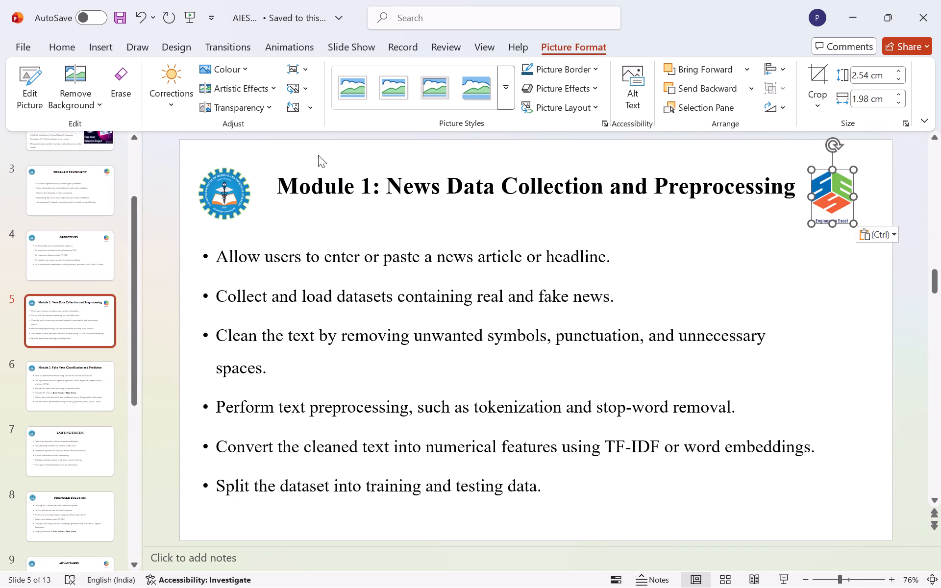
{"action": "left_click", "coordinate": [241, 198]}
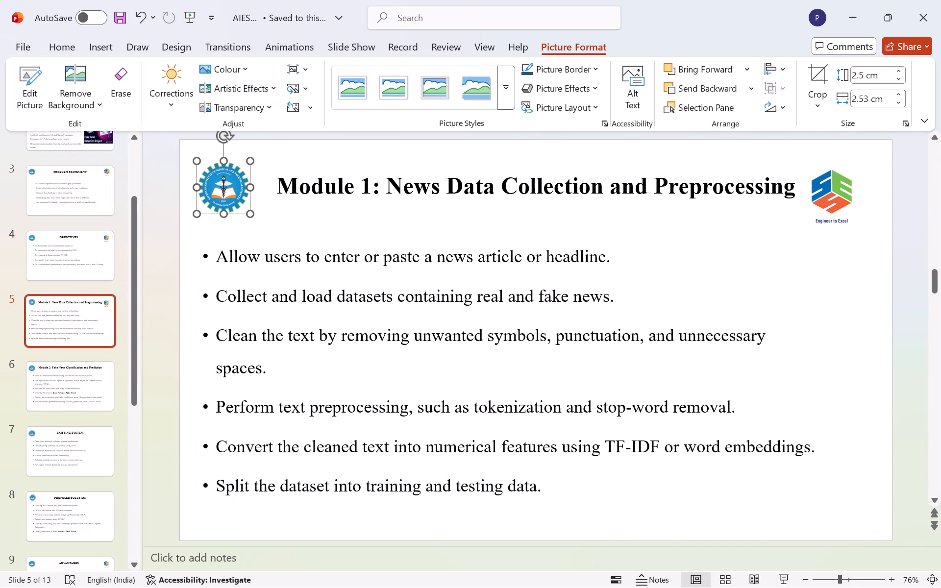
{"action": "left_click_drag", "start_coordinate": [841, 182], "coordinate": [849, 178]}
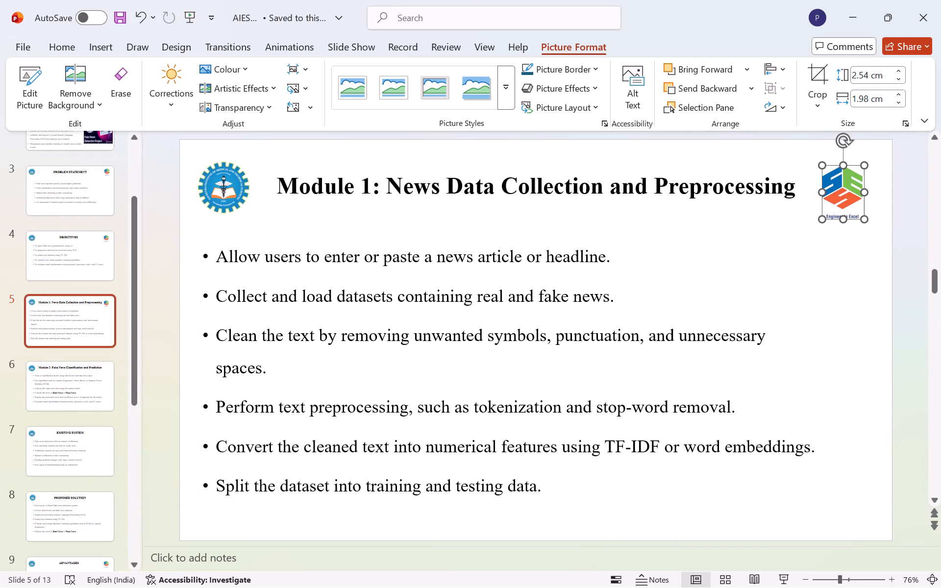
Paste the Engineer to Excel logo onto the Module 2: Fake News Classification and Prediction slide and position it beside the title's end.
{"action": "left_click", "coordinate": [87, 372]}
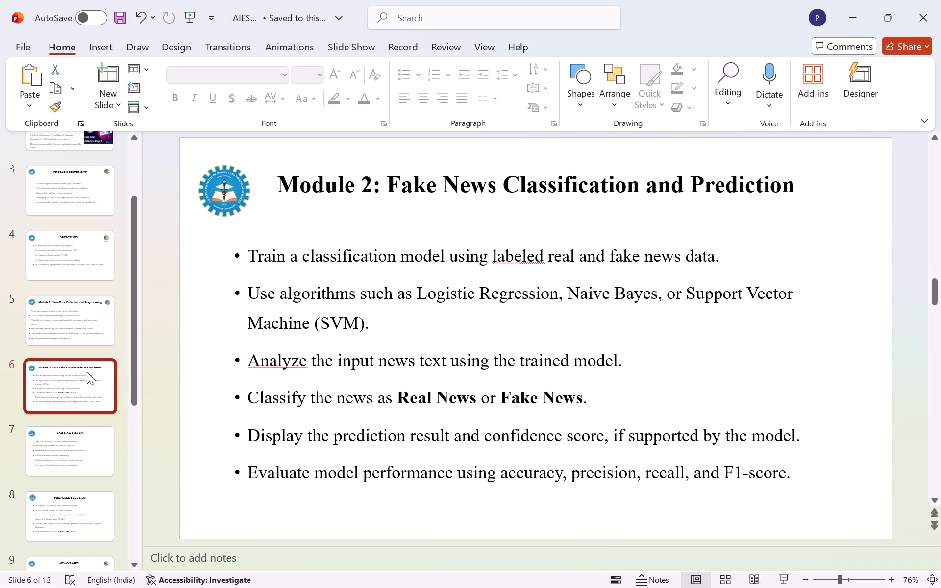
{"action": "key", "text": "ctrl+v"}
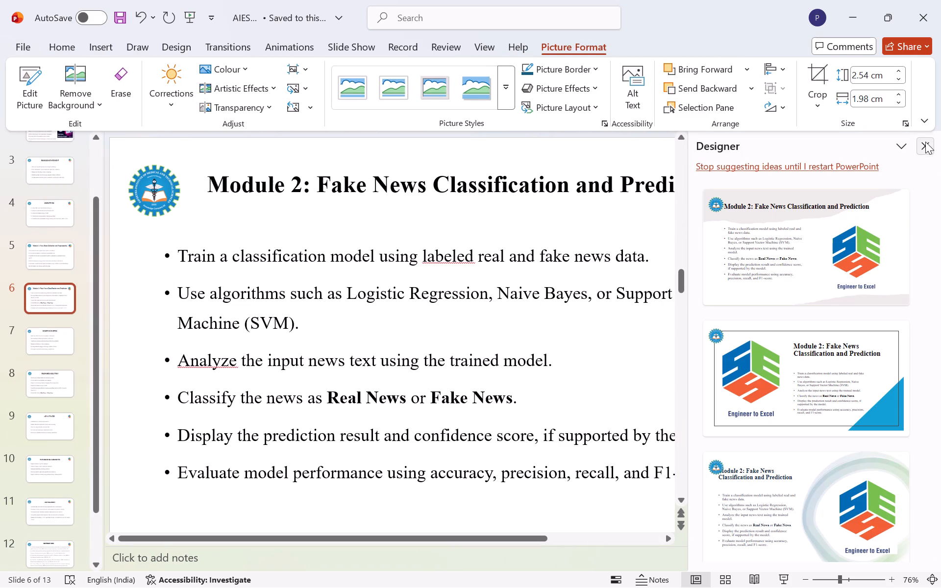
{"action": "left_click", "coordinate": [923, 142]}
{"action": "left_click", "coordinate": [841, 190]}
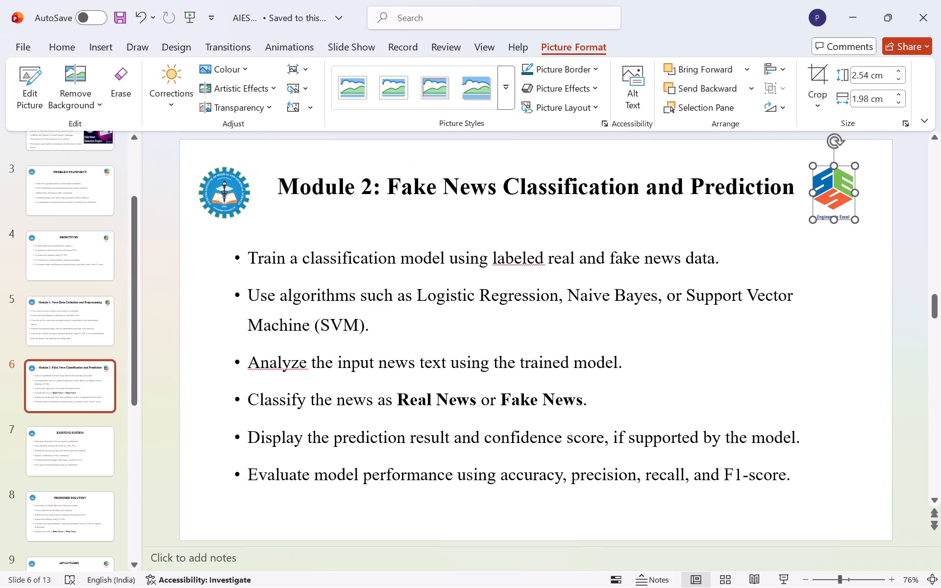
{"action": "left_click", "coordinate": [837, 194]}
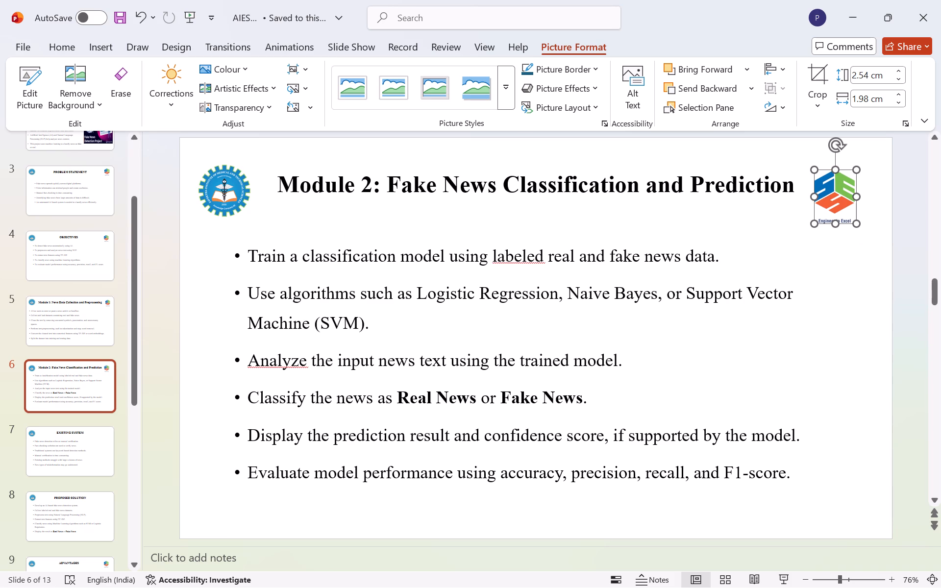
{"action": "left_click", "coordinate": [849, 307]}
Paste the Engineer to Excel logo onto the Existing System and Proposed Solution slides.
{"action": "left_click", "coordinate": [64, 443]}
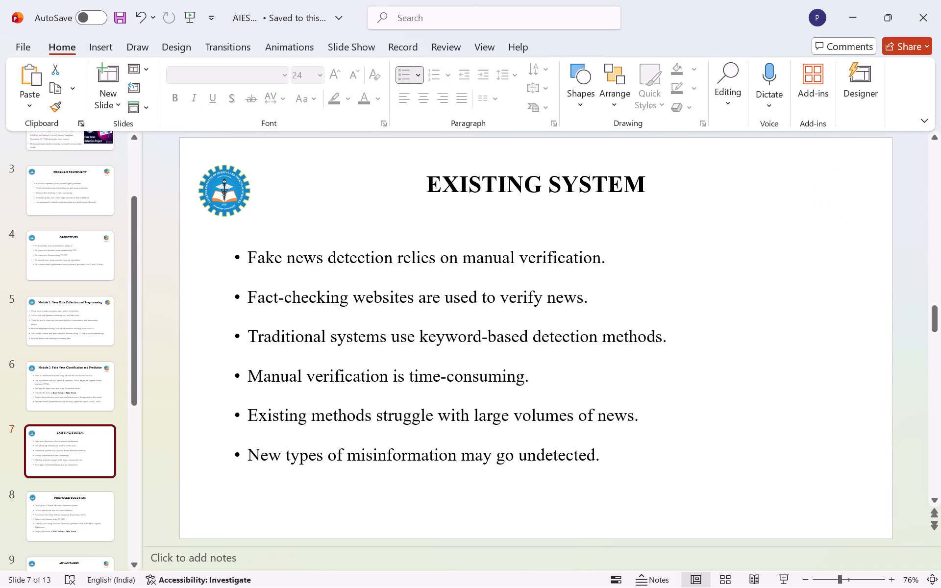
{"action": "key", "text": "ctrl+v"}
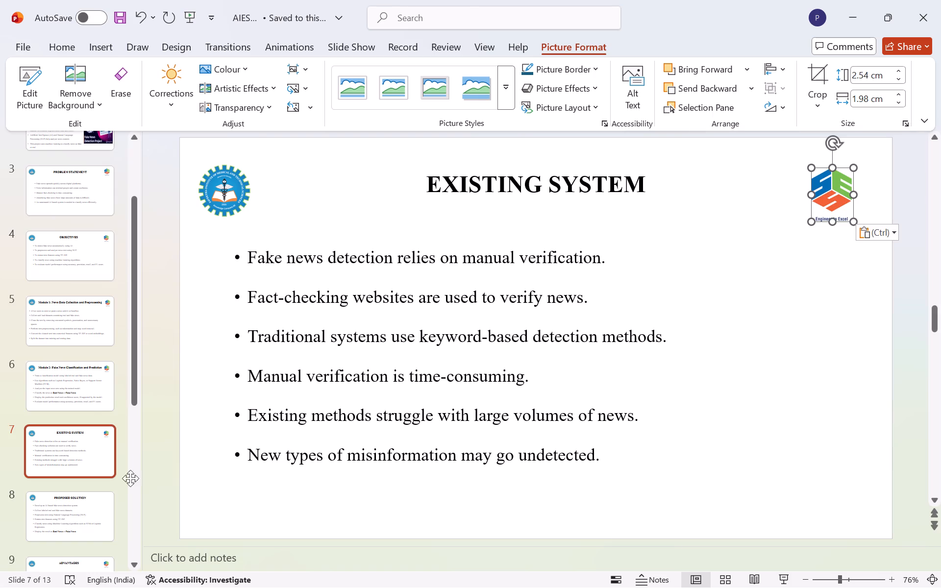
{"action": "left_click", "coordinate": [76, 514]}
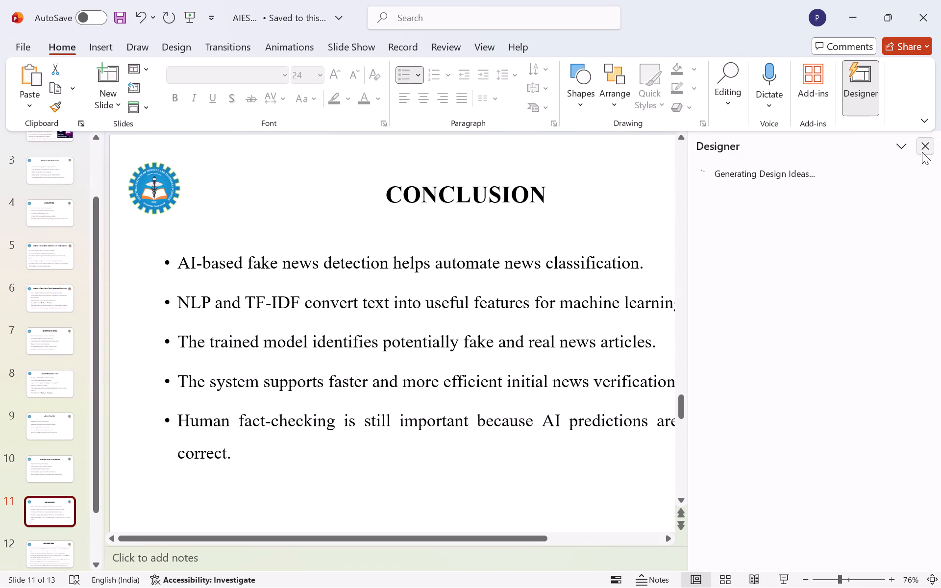
{"action": "left_click", "coordinate": [926, 146]}
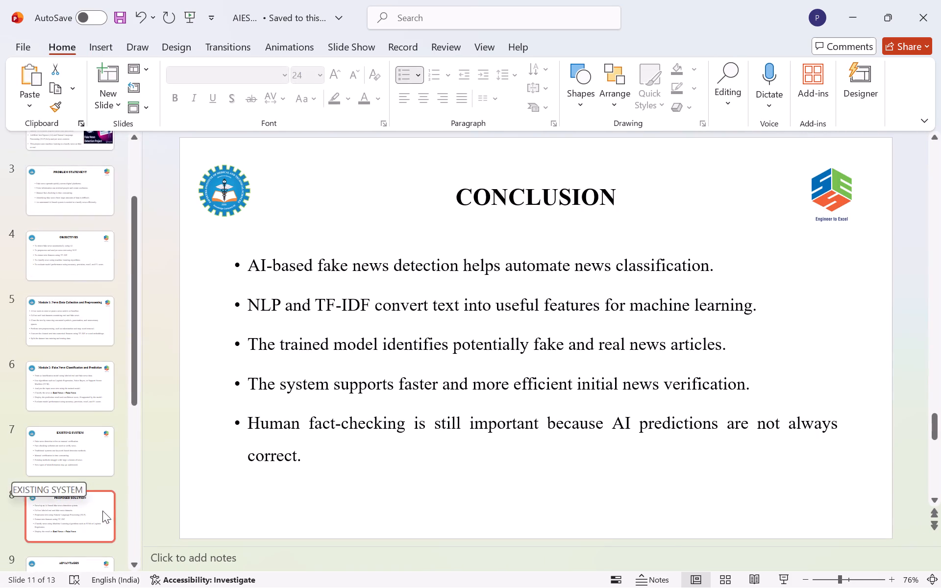
{"action": "left_click", "coordinate": [103, 515]}
{"action": "key", "text": "ctrl+v"}
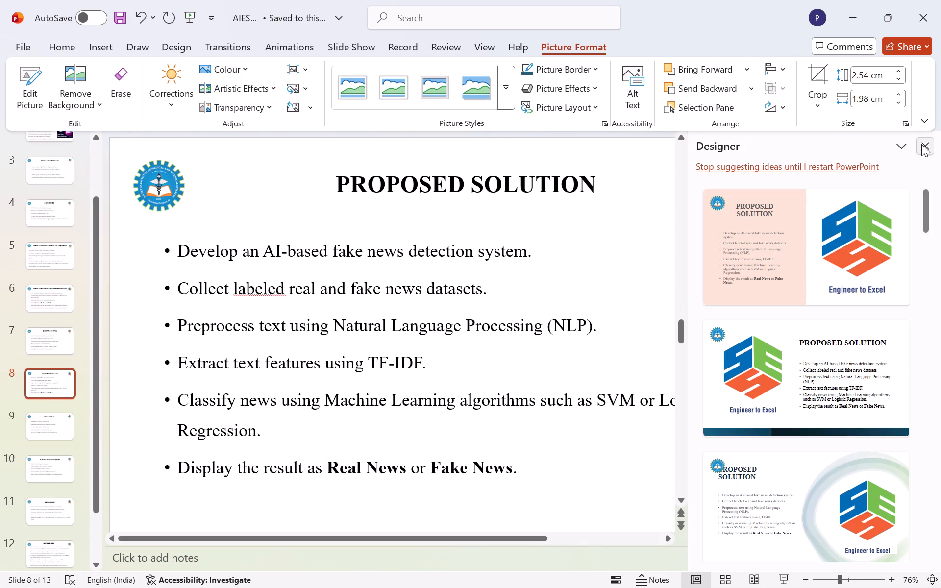
{"action": "left_click", "coordinate": [923, 141]}
{"action": "left_click", "coordinate": [849, 316]}
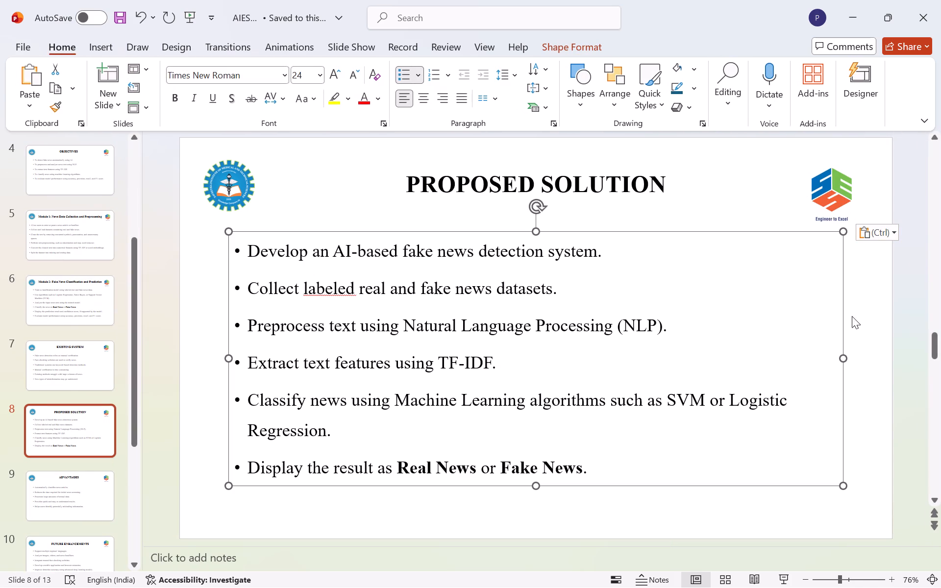
{"action": "left_click", "coordinate": [867, 317]}
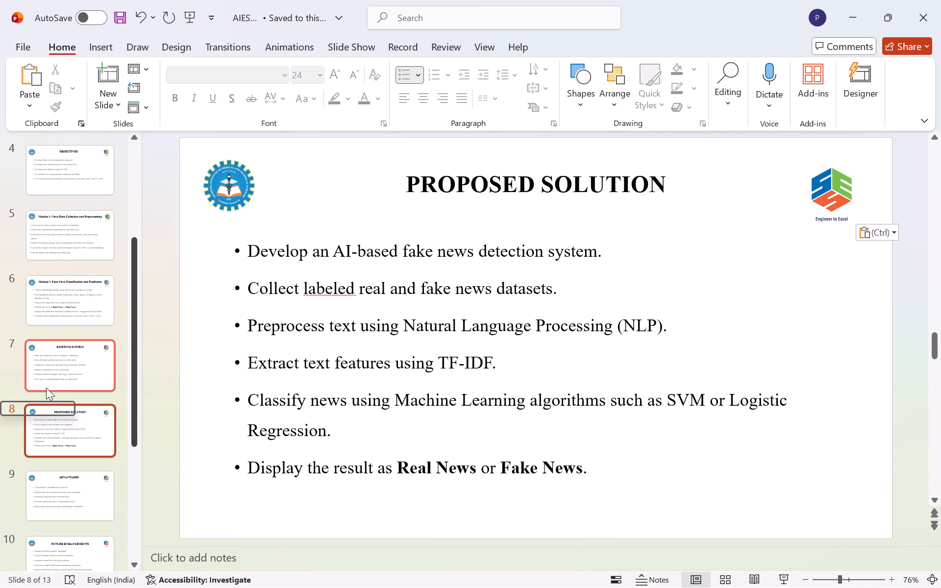
Save the presentation, look over the slide thumbnails and close it.
{"action": "scroll", "coordinate": [46, 388], "scroll_direction": "down", "scroll_amount": 1}
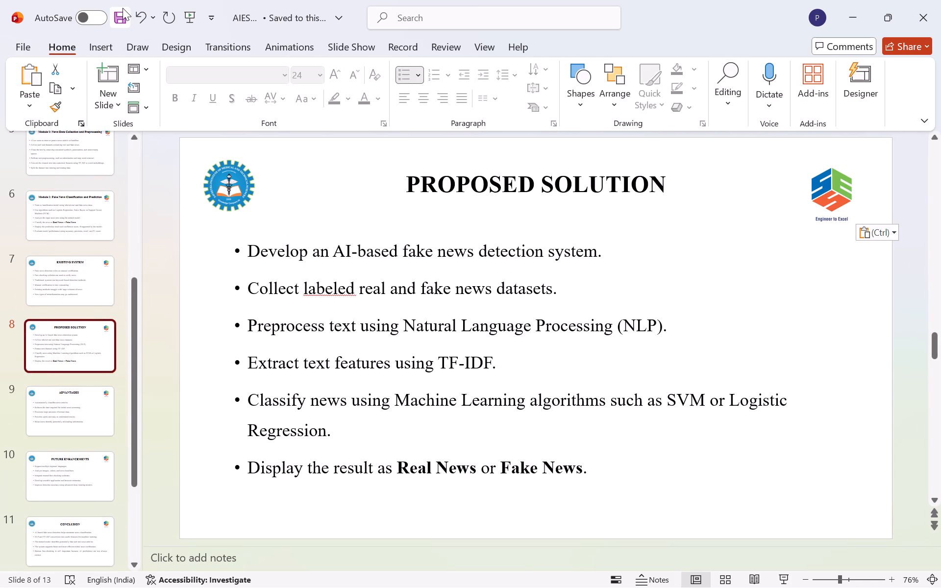
{"action": "left_click", "coordinate": [123, 8]}
{"action": "scroll", "coordinate": [65, 293], "scroll_direction": "down", "scroll_amount": 5}
{"action": "scroll", "coordinate": [65, 293], "scroll_direction": "up", "scroll_amount": 6}
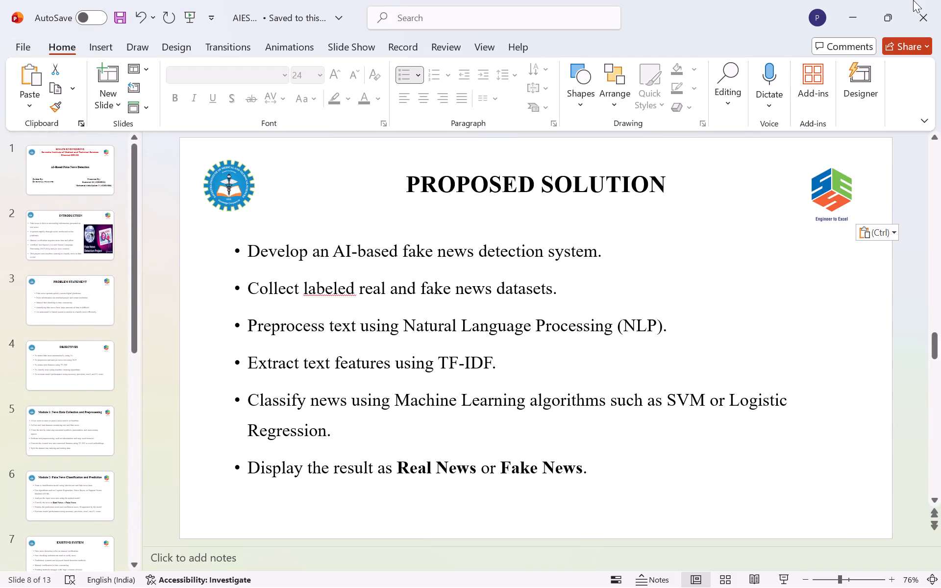
{"action": "left_click", "coordinate": [923, 0]}
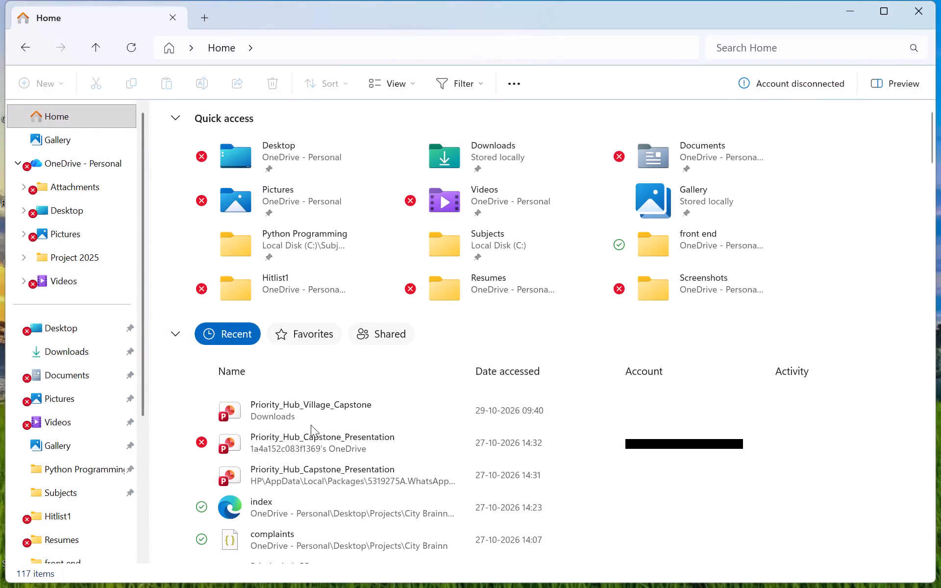
In File Explorer, refresh the Home view and bring up the available actions for the recent AIES-ppt file.
{"action": "scroll", "coordinate": [311, 425], "scroll_direction": "up", "scroll_amount": 2}
{"action": "left_click", "coordinate": [126, 47]}
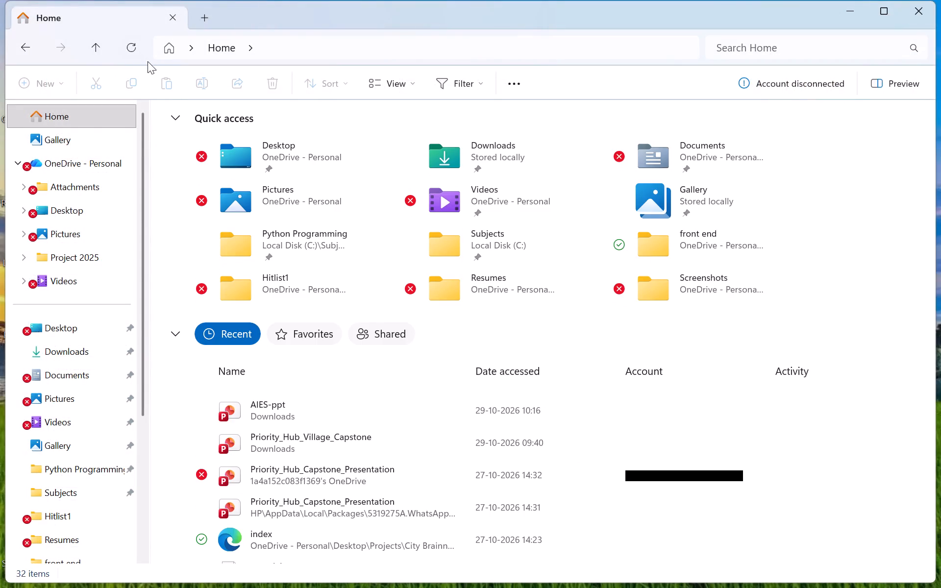
{"action": "right_click", "coordinate": [292, 408]}
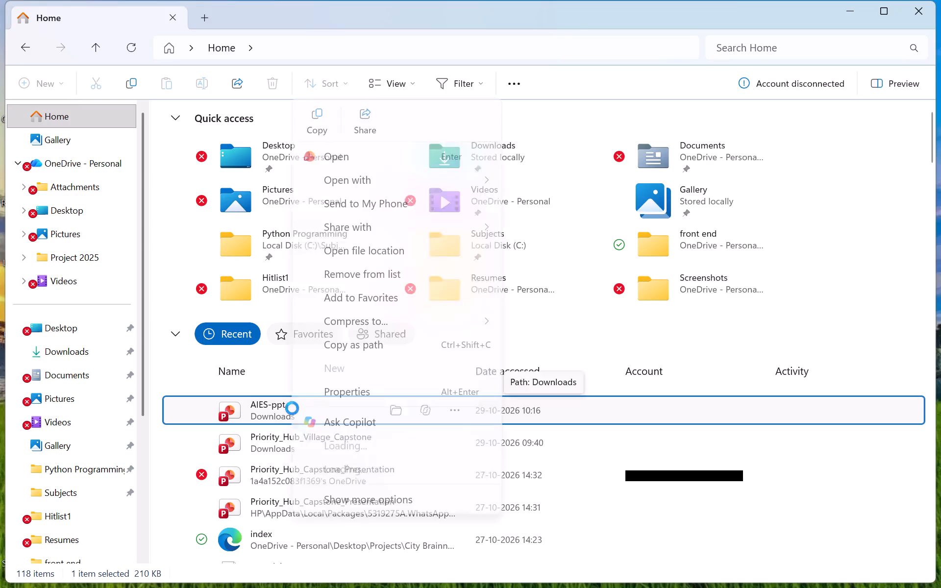
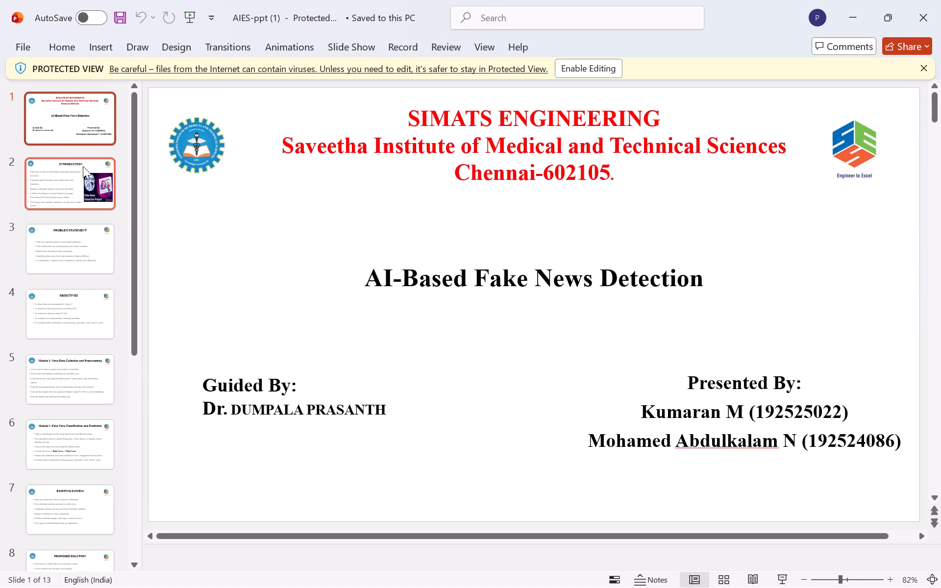
Review the slides of the AIES-ppt (1) copy from the title slide through Introduction to Problem Statement.
{"action": "key", "text": "Down"}
{"action": "key", "text": "Down"}
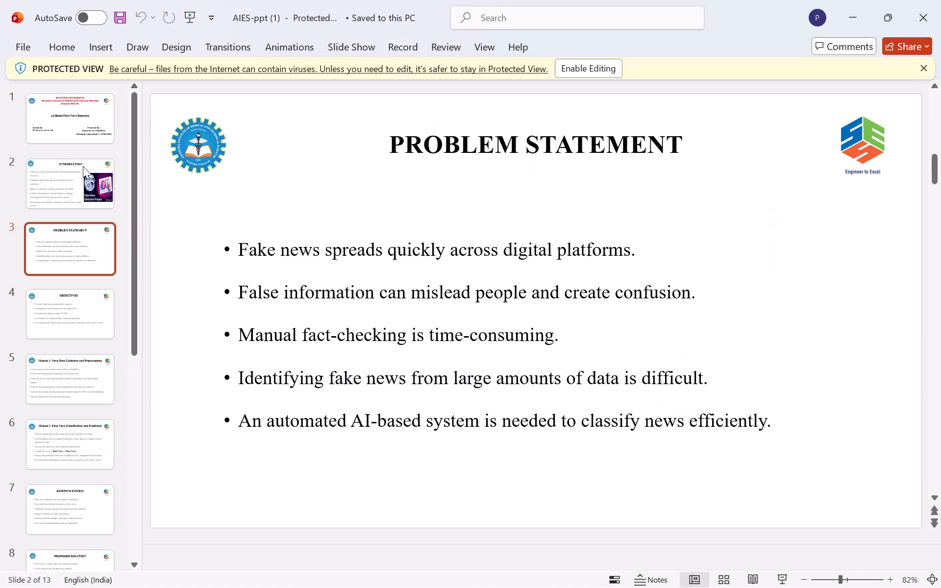
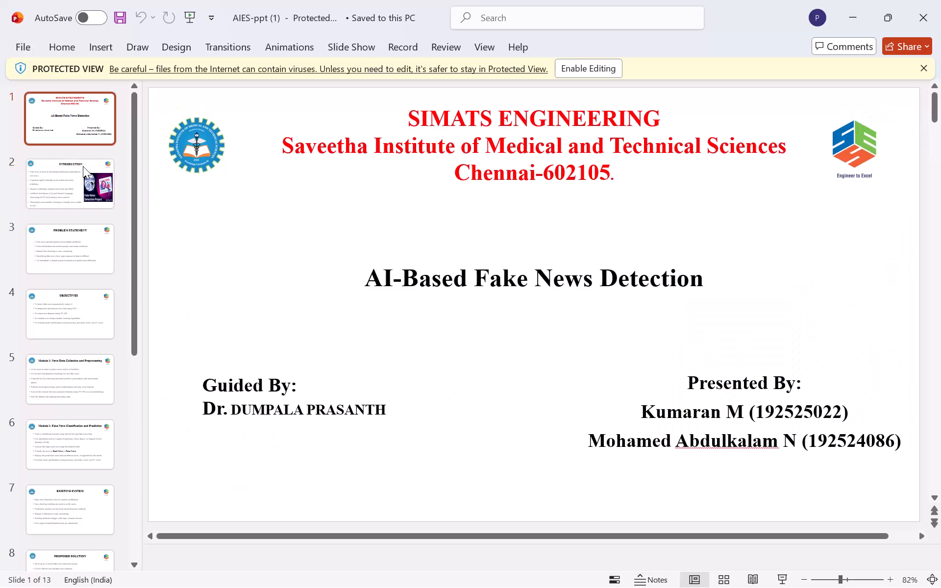
Close the protected AIES-ppt (1) copy.
{"action": "left_click", "coordinate": [928, 2]}
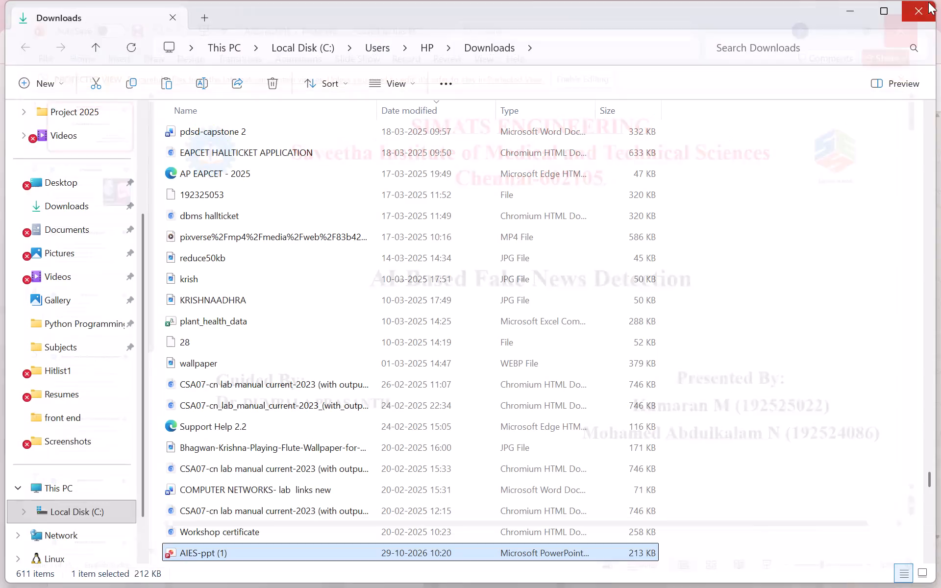
Remove AIES-ppt (1) from the recent files shown on File Explorer's Home page.
{"action": "scroll", "coordinate": [70, 113], "scroll_direction": "up", "scroll_amount": 2}
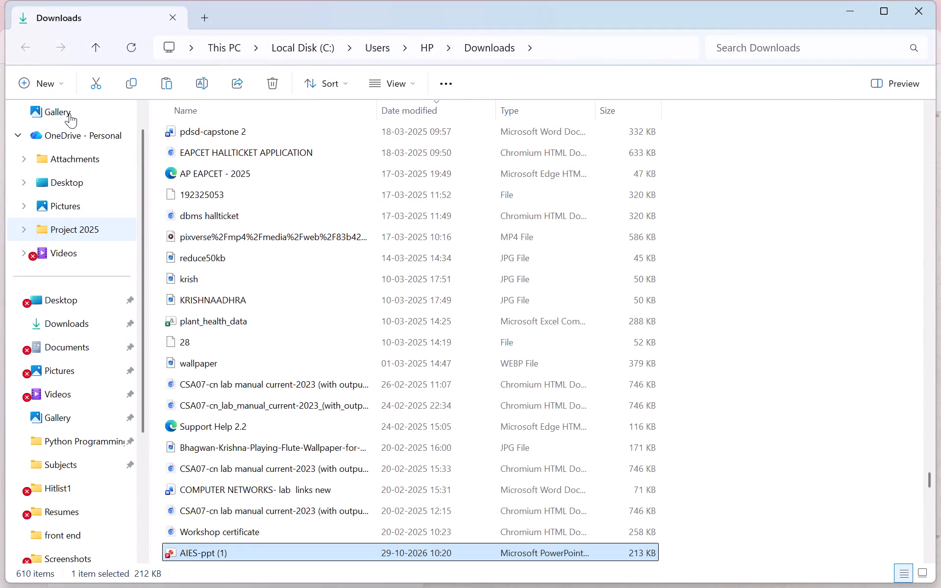
{"action": "scroll", "coordinate": [70, 112], "scroll_direction": "up", "scroll_amount": 1}
{"action": "left_click", "coordinate": [70, 112]}
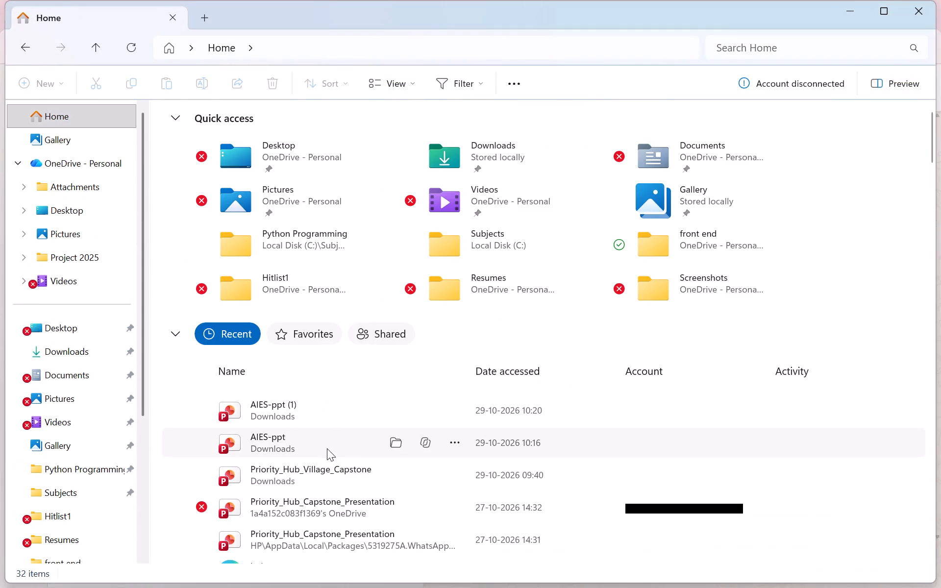
{"action": "left_click", "coordinate": [358, 401]}
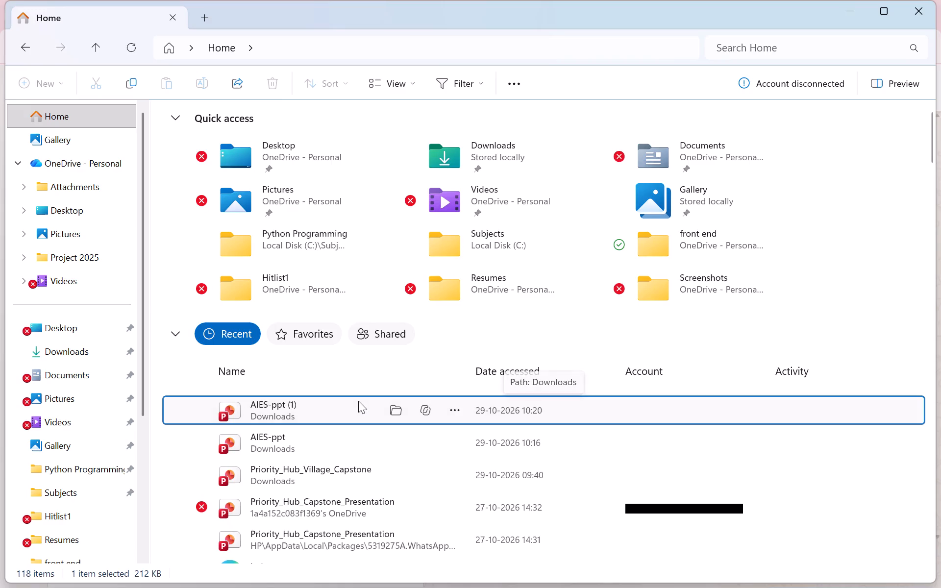
{"action": "right_click", "coordinate": [358, 401]}
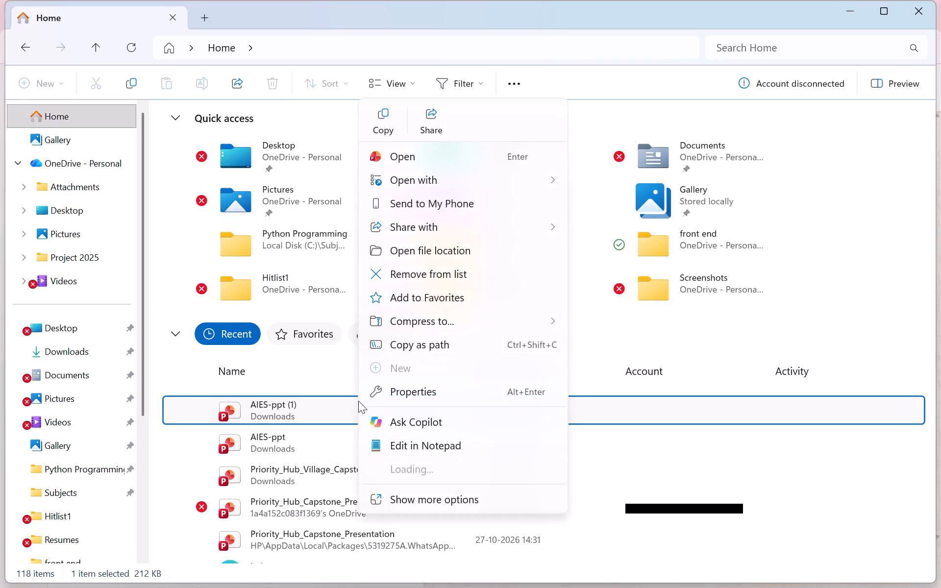
{"action": "left_click", "coordinate": [458, 273]}
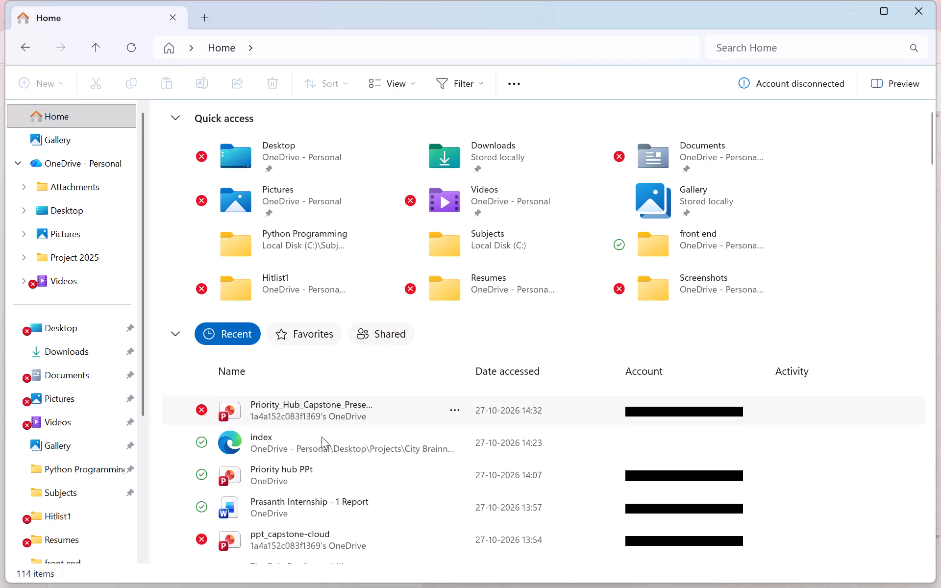
Open the AIES-ppt presentation from the recent files in PowerPoint.
{"action": "double_click", "coordinate": [308, 411]}
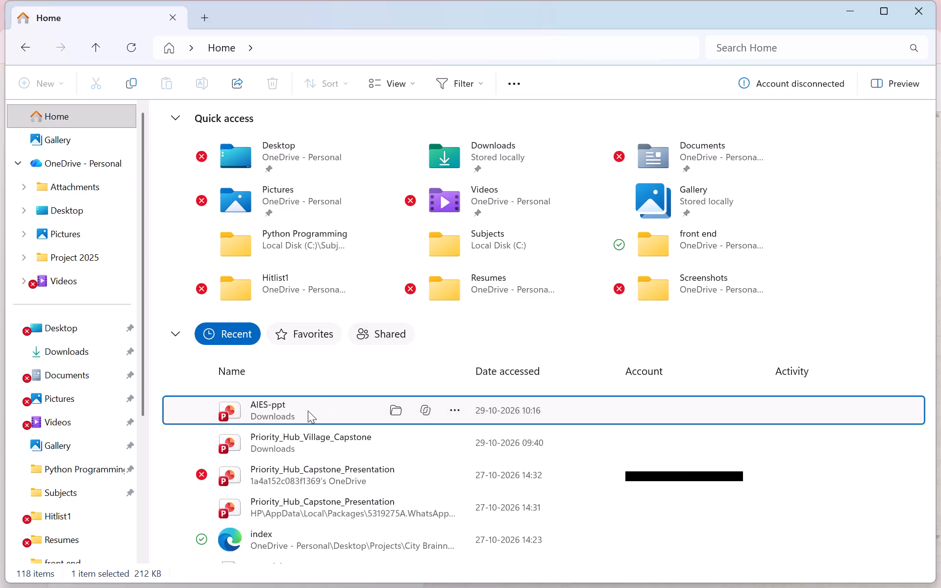
{"action": "double_click", "coordinate": [308, 411]}
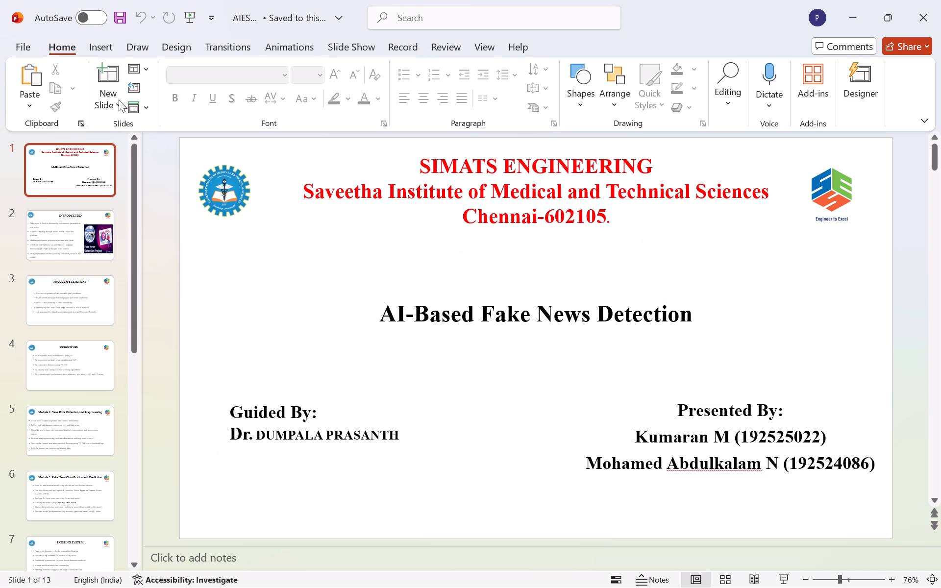
Insert a wide text box on the title slide between the institute heading and the project title.
{"action": "left_click", "coordinate": [95, 32]}
{"action": "left_click", "coordinate": [97, 50]}
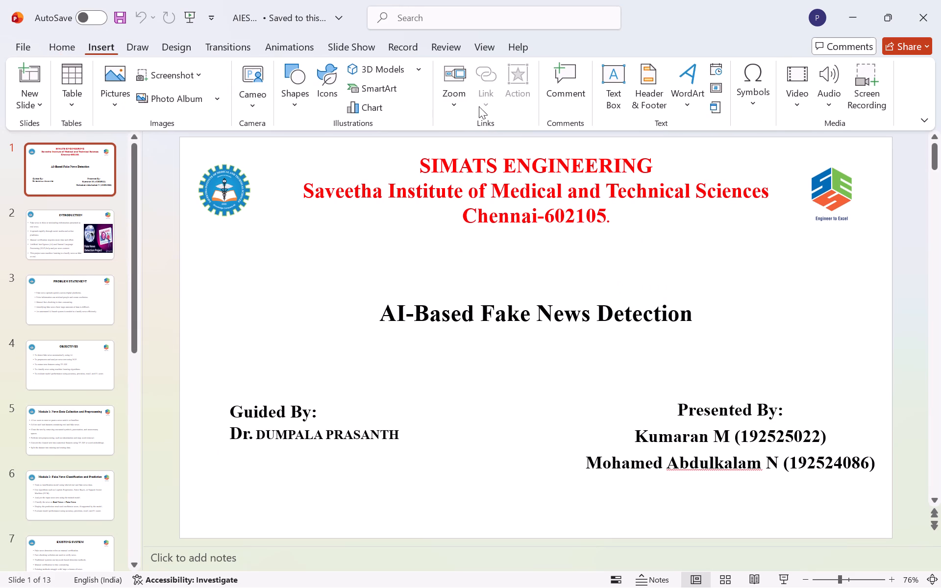
{"action": "left_click", "coordinate": [613, 98]}
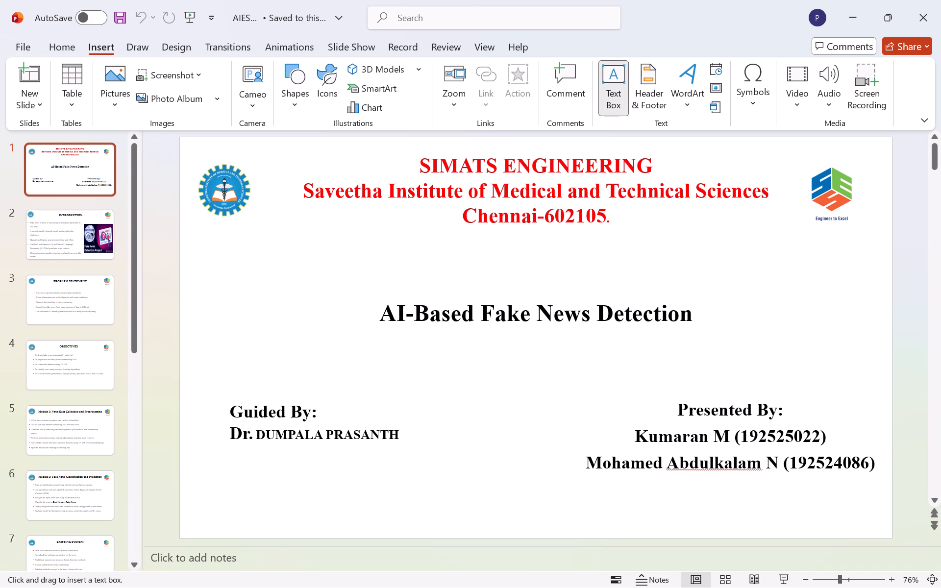
{"action": "left_click_drag", "start_coordinate": [298, 258], "coordinate": [570, 285]}
{"action": "left_click_drag", "start_coordinate": [570, 285], "coordinate": [743, 295]}
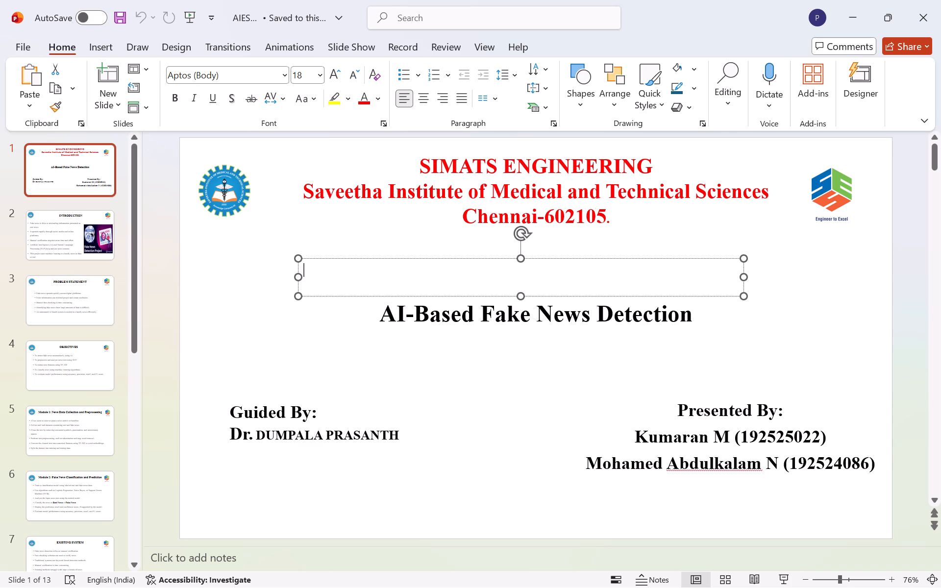
Enter the course code MLA0103 in the new text box on the title slide.
{"action": "type", "text": "MLA"}
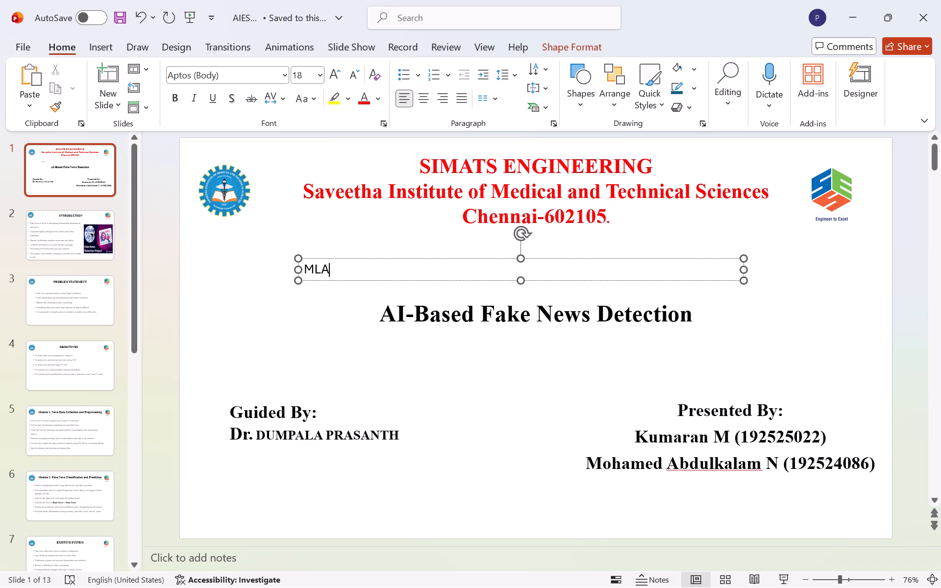
{"action": "type", "text": "0103"}
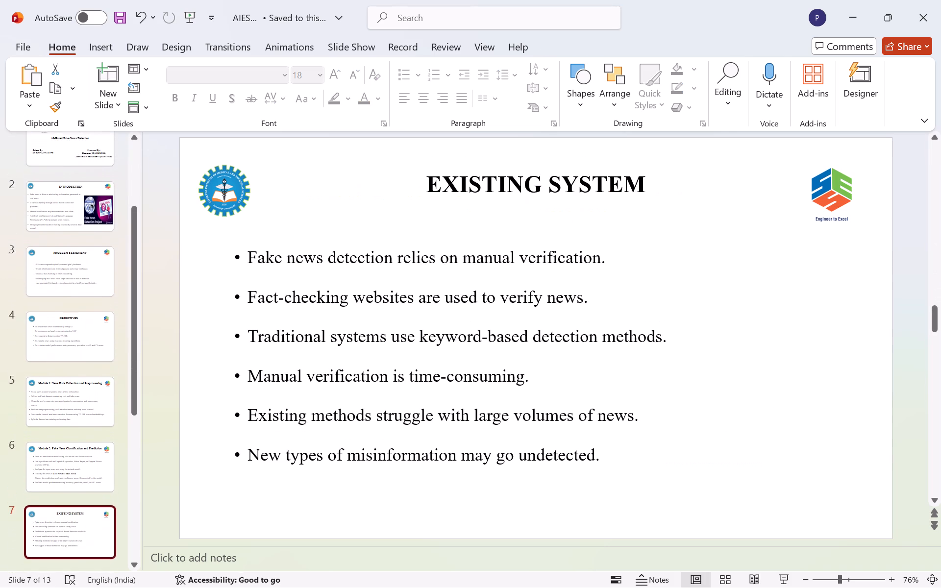
{"action": "scroll", "coordinate": [89, 236], "scroll_direction": "up", "scroll_amount": 7}
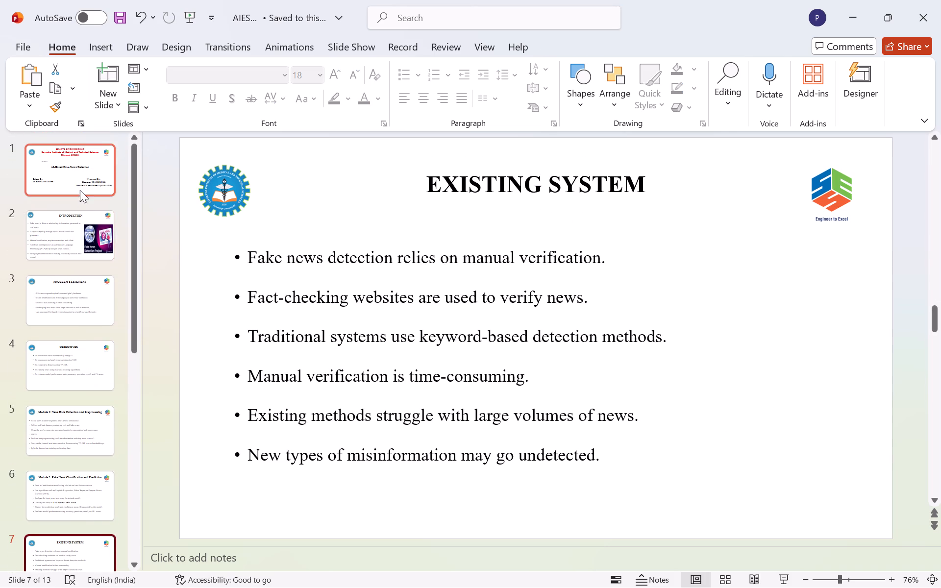
{"action": "left_click", "coordinate": [75, 175]}
{"action": "left_click", "coordinate": [358, 266]}
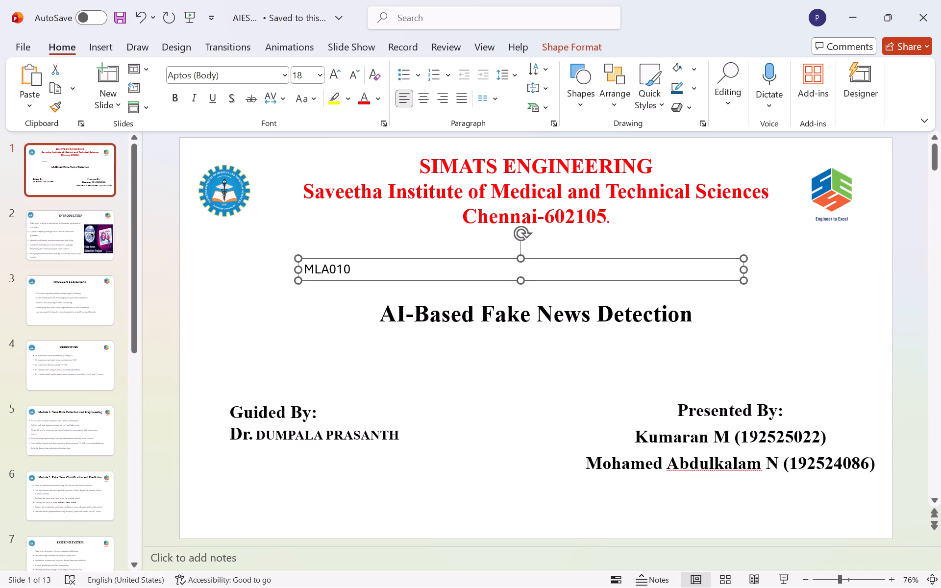
{"action": "left_click", "coordinate": [352, 271]}
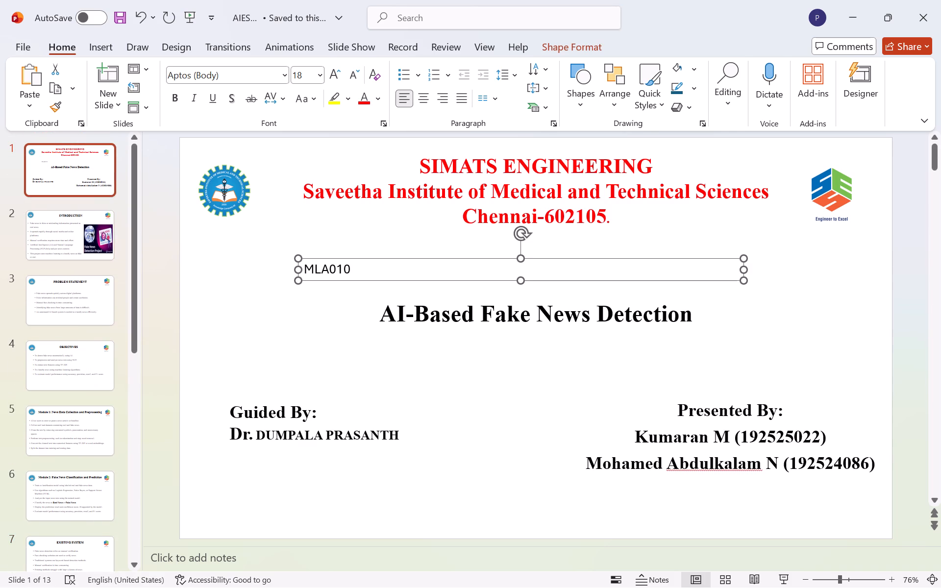
{"action": "left_click", "coordinate": [349, 266]}
{"action": "key", "text": "3"}
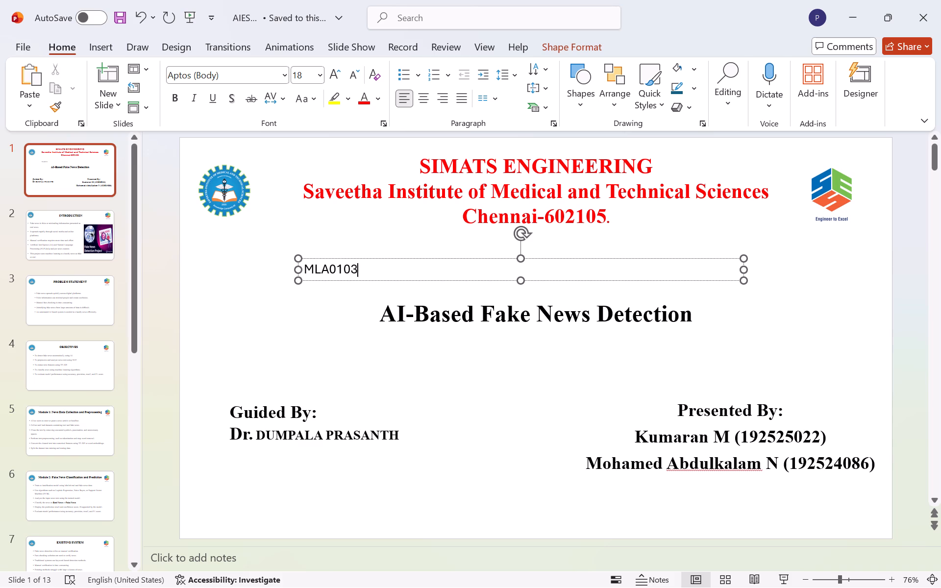
Complete the course line after the code with "- ARTIFICIAL INTELLIGENCE AND EXPERT SYSTEMS".
{"action": "key", "text": "minus"}
{"action": "key", "text": "space"}
{"action": "key", "text": "a"}
{"action": "type", "text": "RTIFICIAL"}
{"action": "key", "text": "space"}
{"action": "type", "text": "INTELLIGENCE"}
{"action": "key", "text": "space"}
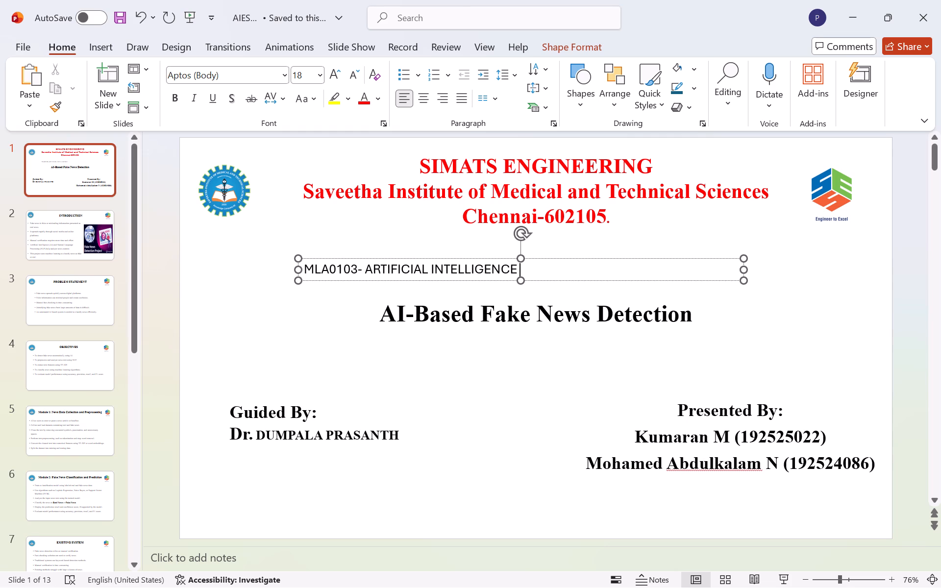
{"action": "type", "text": "AND"}
{"action": "key", "text": "space"}
{"action": "type", "text": "EXPERT"}
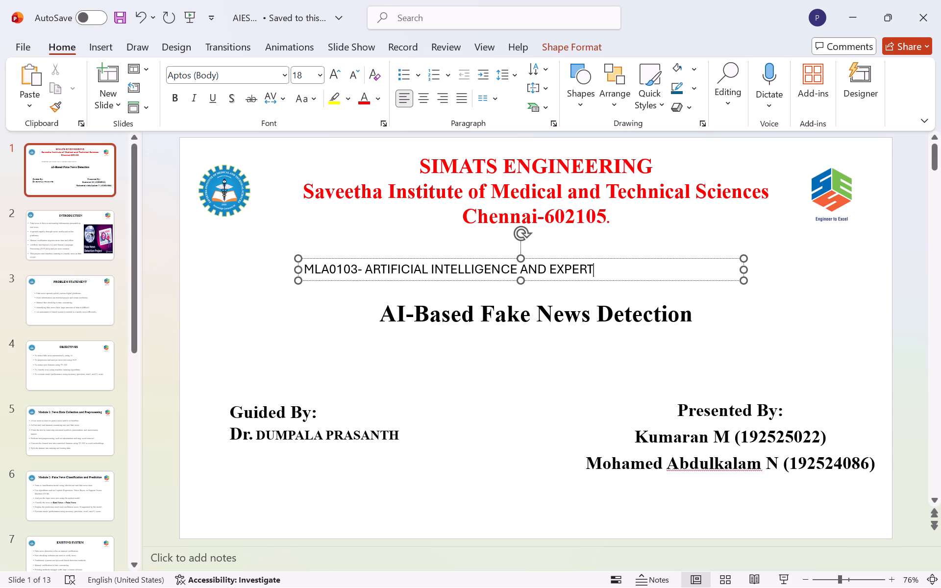
{"action": "key", "text": "space"}
{"action": "type", "text": "SYS"}
{"action": "type", "text": "TEMS"}
Format the whole course line in bold Times New Roman at size 28.
{"action": "key", "text": "ctrl+a"}
{"action": "left_click", "coordinate": [229, 72]}
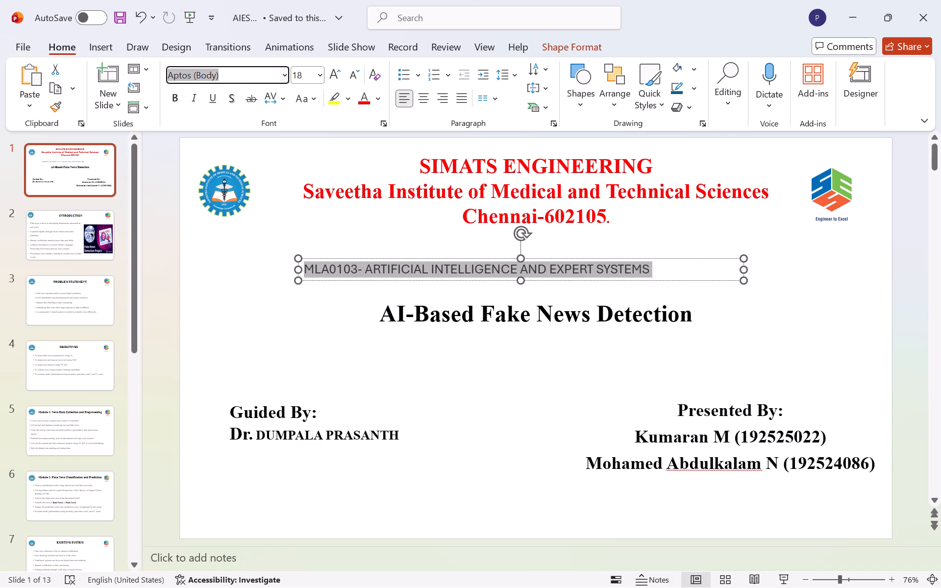
{"action": "key", "text": "BackSpace"}
{"action": "type", "text": "TIM"}
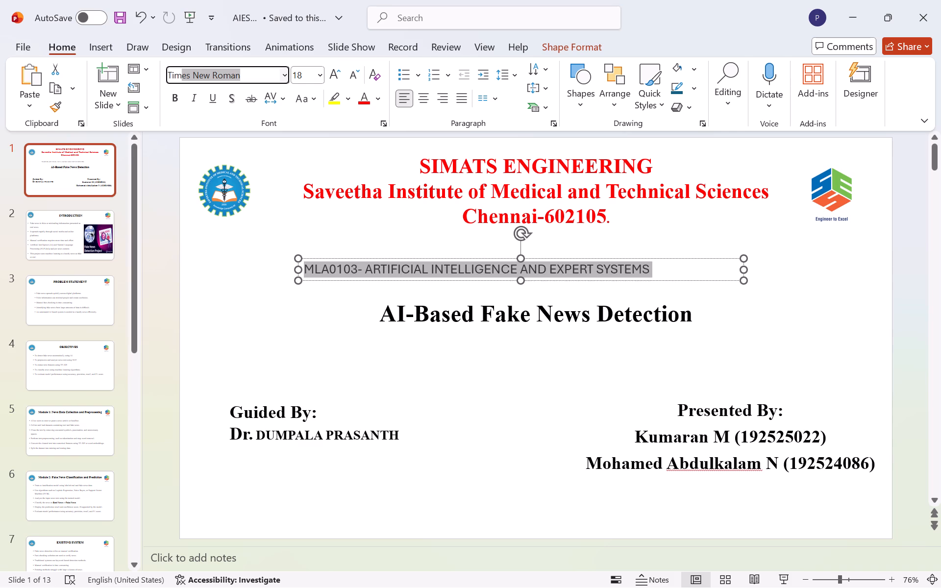
{"action": "key", "text": "Return"}
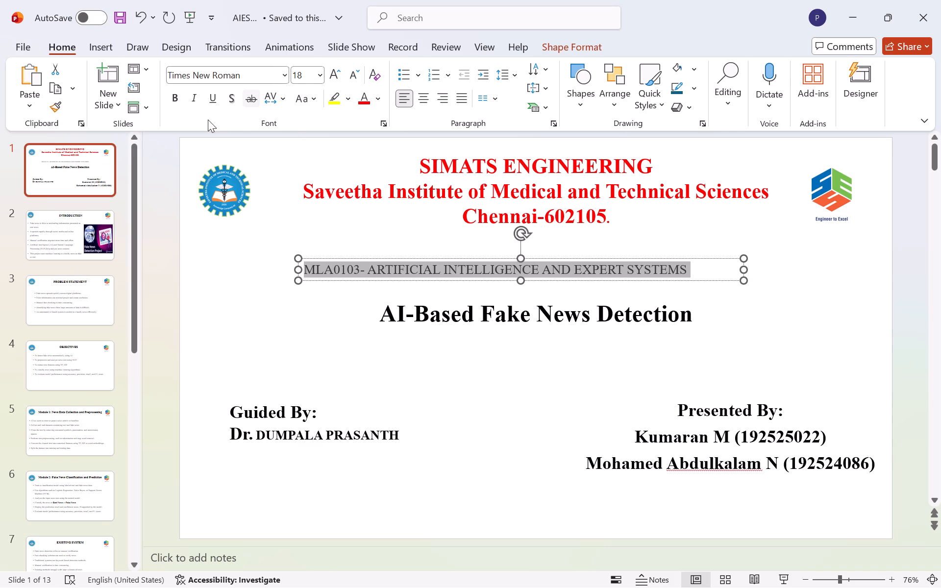
{"action": "left_click", "coordinate": [173, 96]}
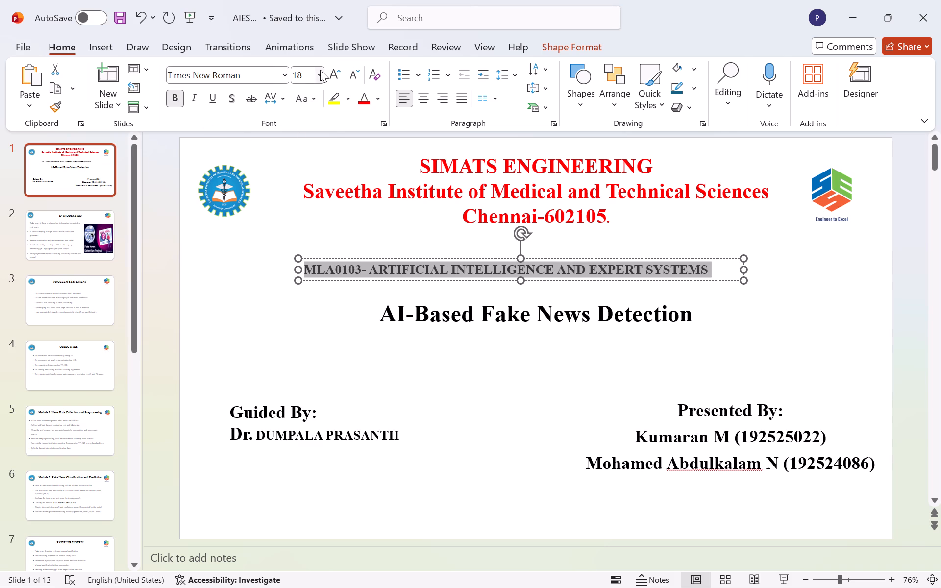
{"action": "left_click", "coordinate": [320, 70]}
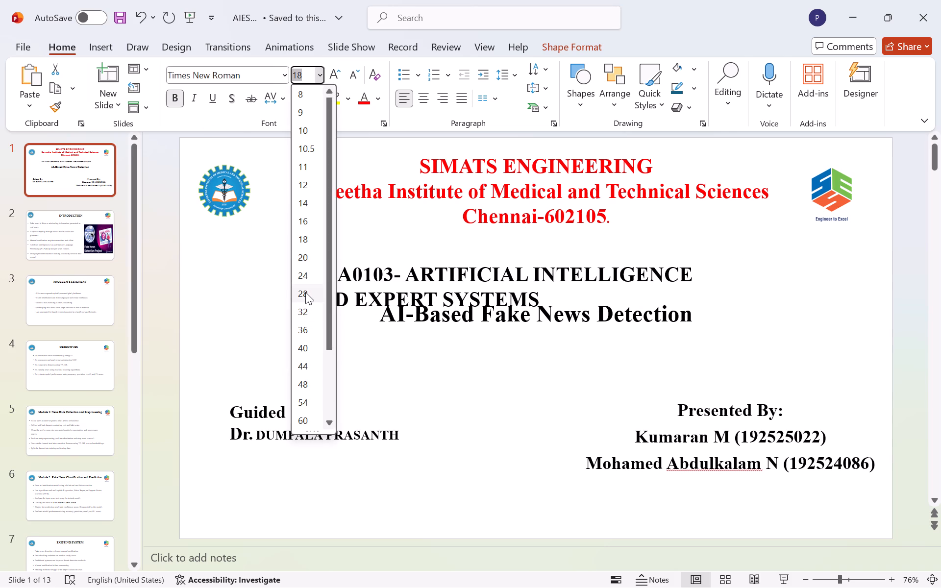
{"action": "left_click", "coordinate": [305, 294]}
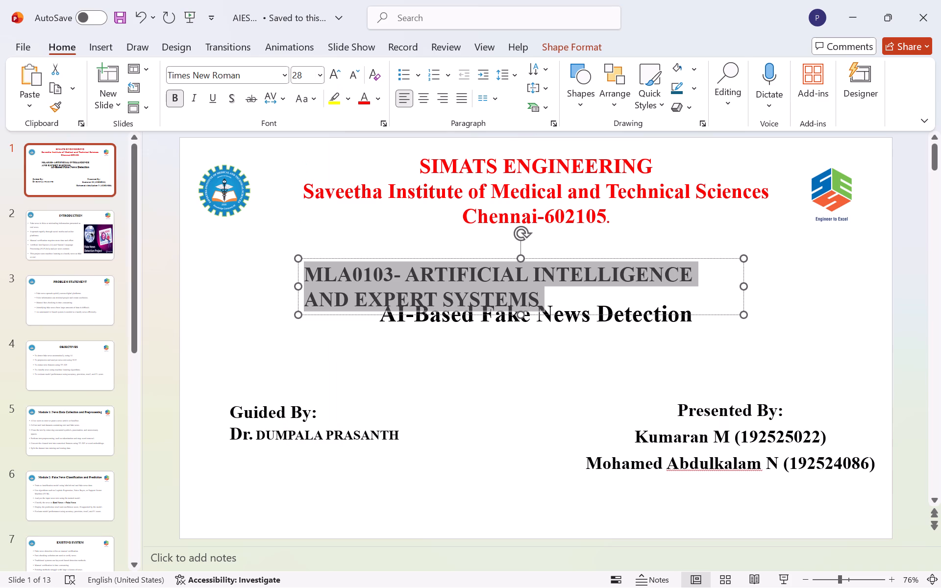
Widen the course line's text box by extending its right edge to just beneath the Engineer to Excel logo.
{"action": "left_click_drag", "start_coordinate": [746, 289], "coordinate": [831, 273]}
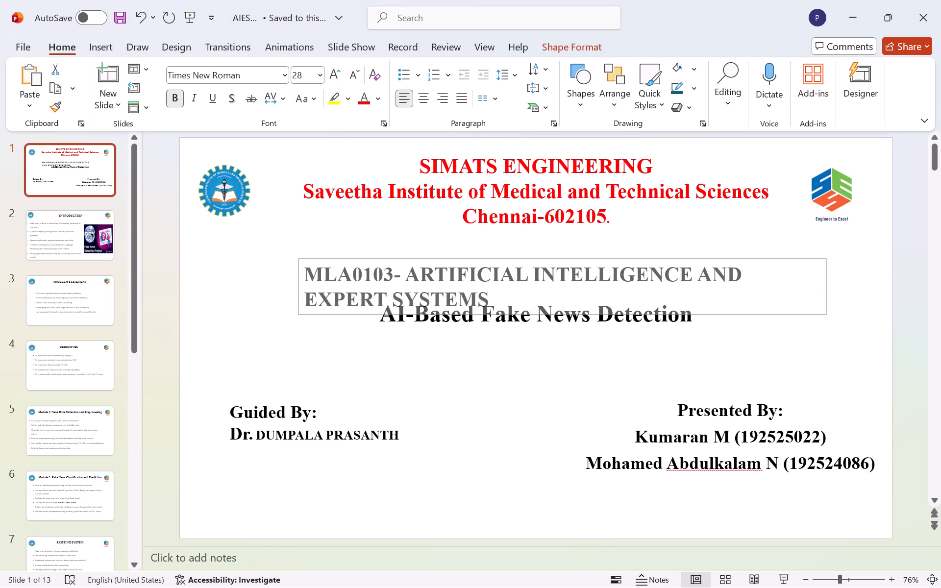
{"action": "left_click_drag", "start_coordinate": [831, 273], "coordinate": [845, 271]}
Reduce the whole MLA0103 course line on the title slide to font size 24.
{"action": "left_click", "coordinate": [778, 294]}
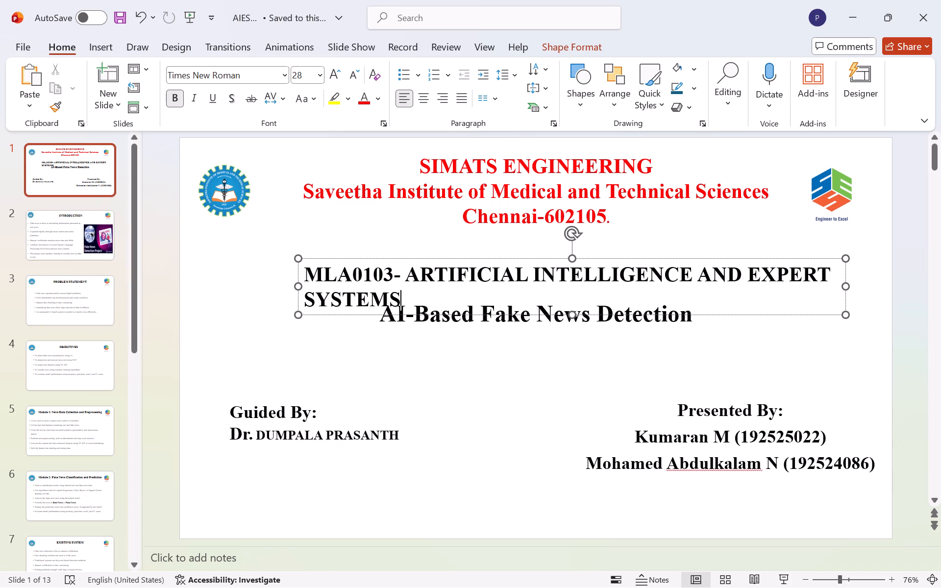
{"action": "key", "text": "ctrl+a"}
{"action": "left_click", "coordinate": [319, 70]}
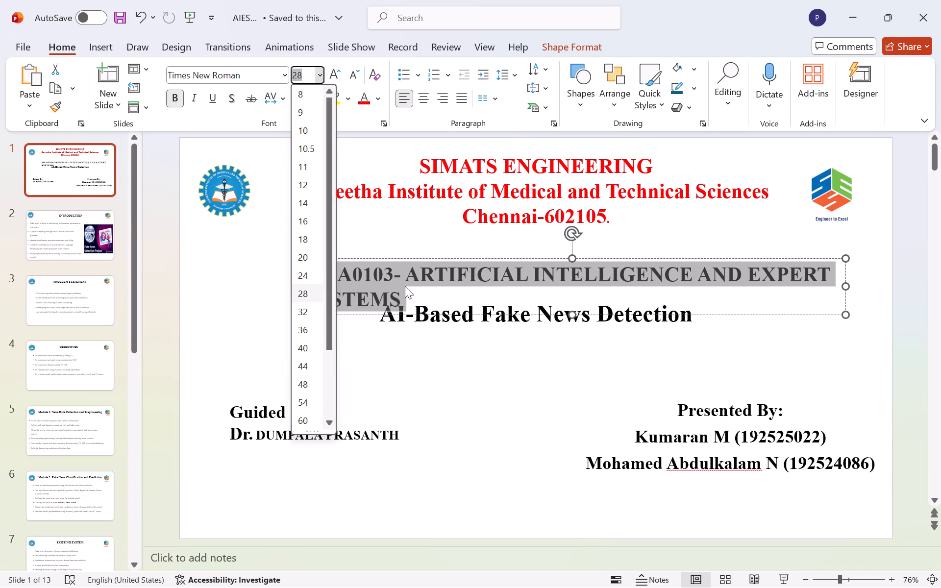
{"action": "left_click", "coordinate": [297, 273]}
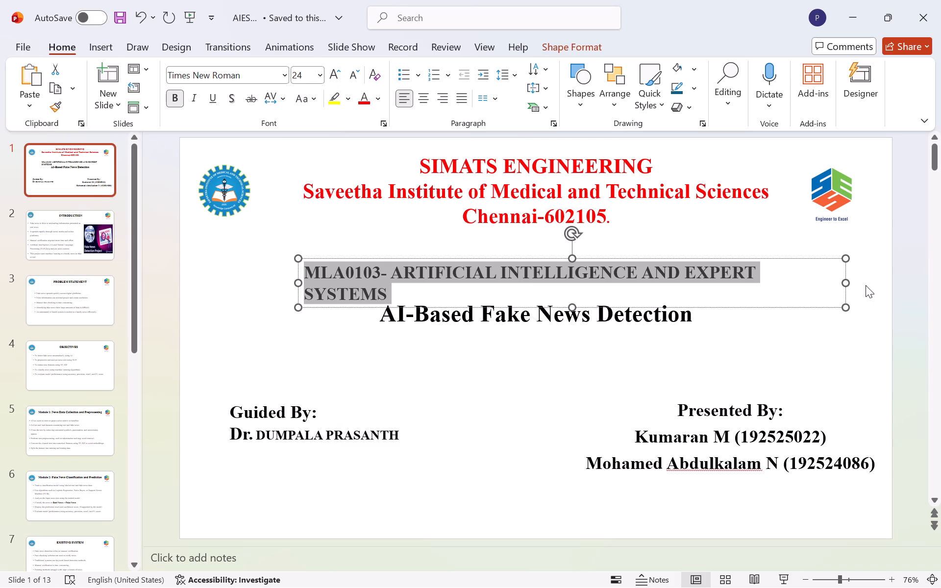
Widen the course line's text box to fit the text on one line, and center it above the AI-Based Fake News Detection title.
{"action": "left_click_drag", "start_coordinate": [848, 280], "coordinate": [863, 277]}
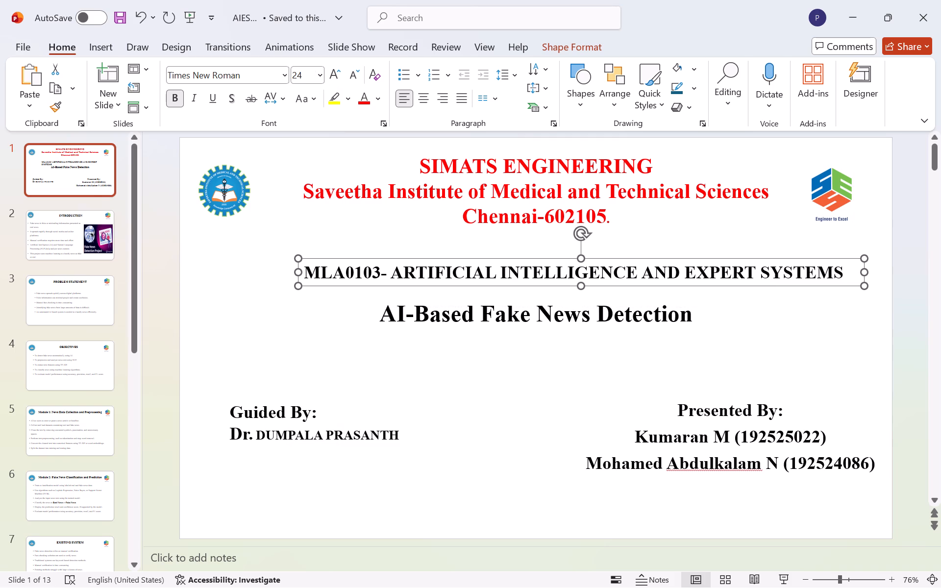
{"action": "left_click_drag", "start_coordinate": [773, 285], "coordinate": [763, 284]}
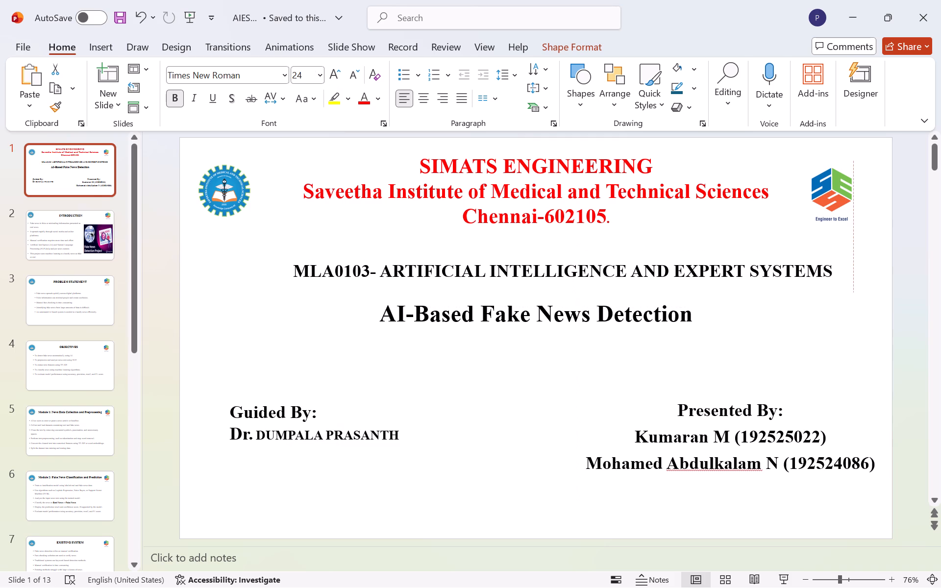
{"action": "left_click_drag", "start_coordinate": [763, 284], "coordinate": [758, 283]}
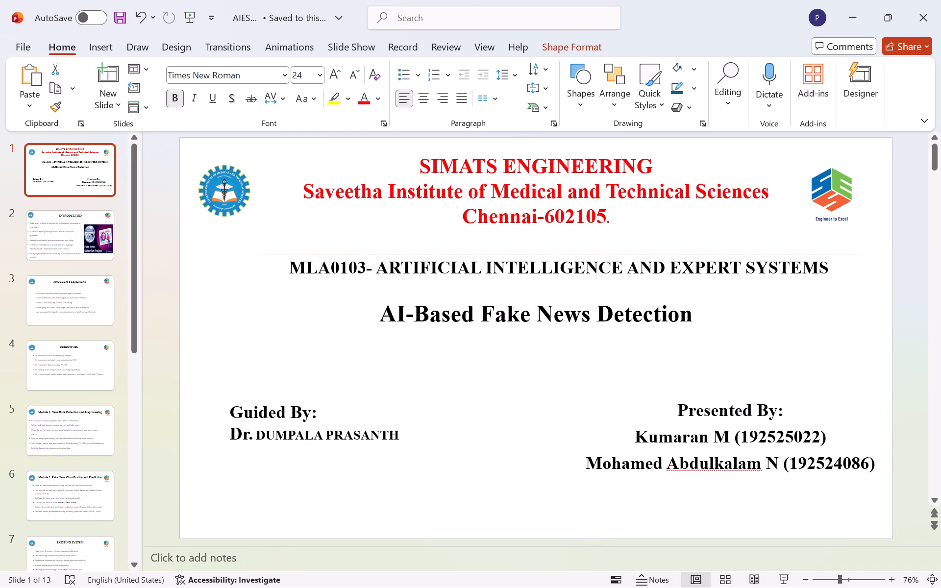
{"action": "left_click_drag", "start_coordinate": [758, 283], "coordinate": [755, 284]}
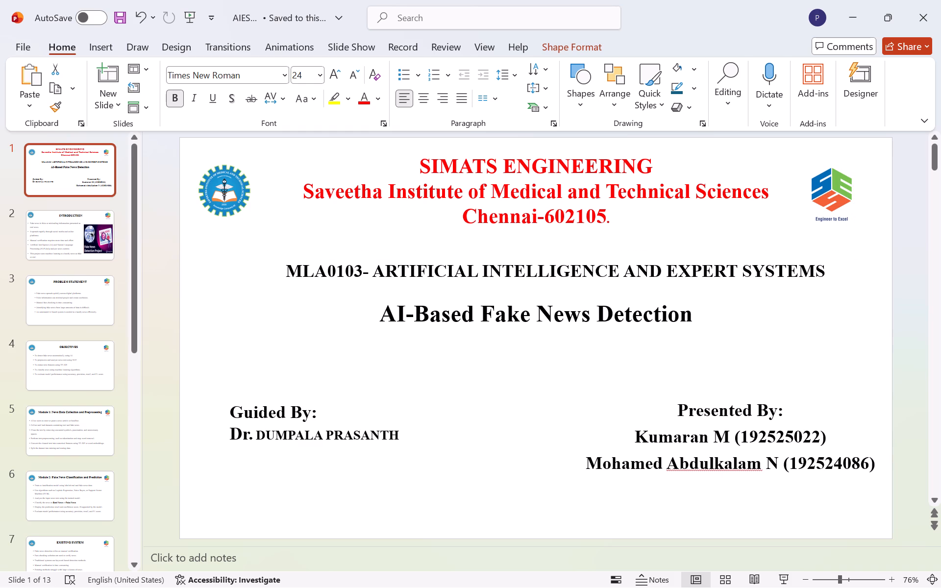
{"action": "left_click_drag", "start_coordinate": [755, 284], "coordinate": [754, 286]}
{"action": "left_click", "coordinate": [784, 338]}
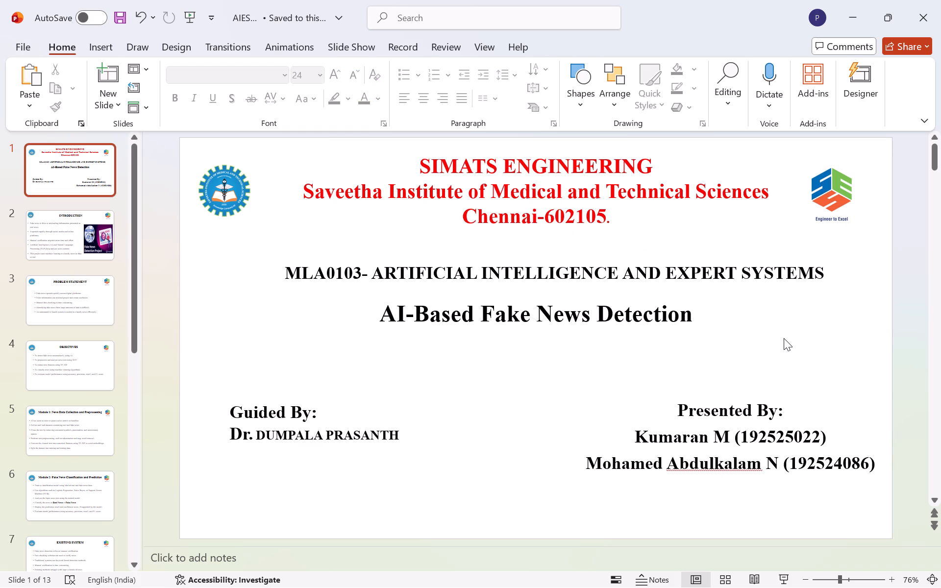
Save the presentation and close it.
{"action": "left_click", "coordinate": [116, 15]}
{"action": "left_click", "coordinate": [932, 0]}
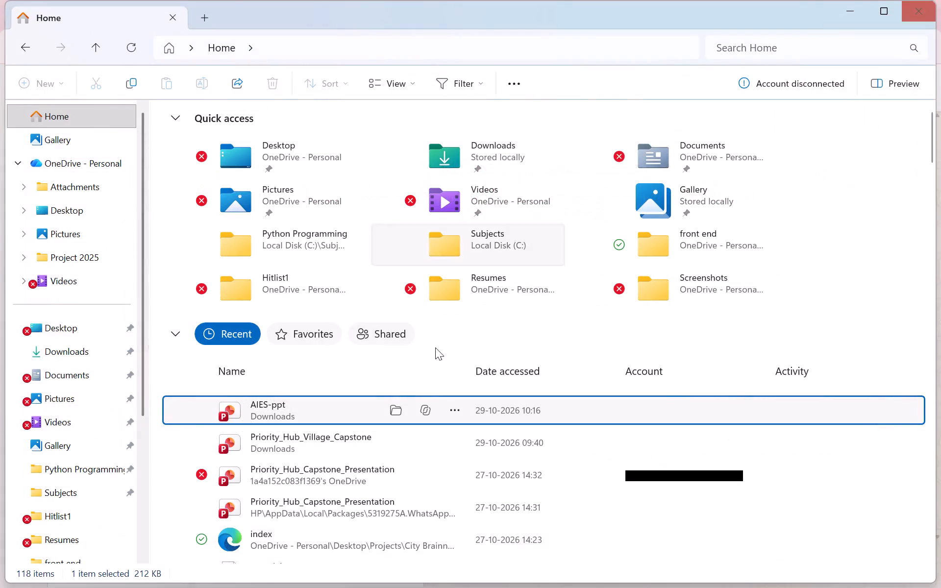
In File Explorer, bring up the available actions for the recent AIES-ppt file.
{"action": "right_click", "coordinate": [336, 405]}
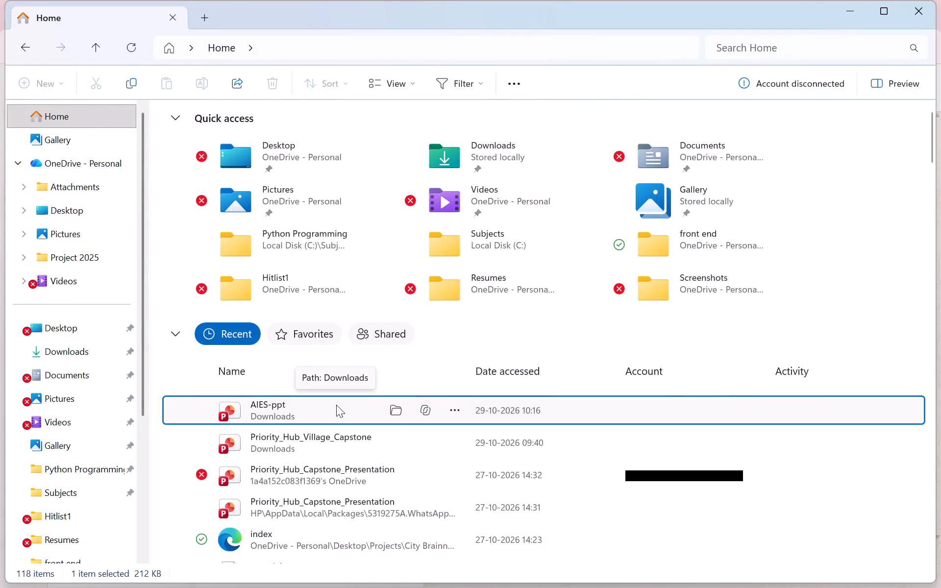
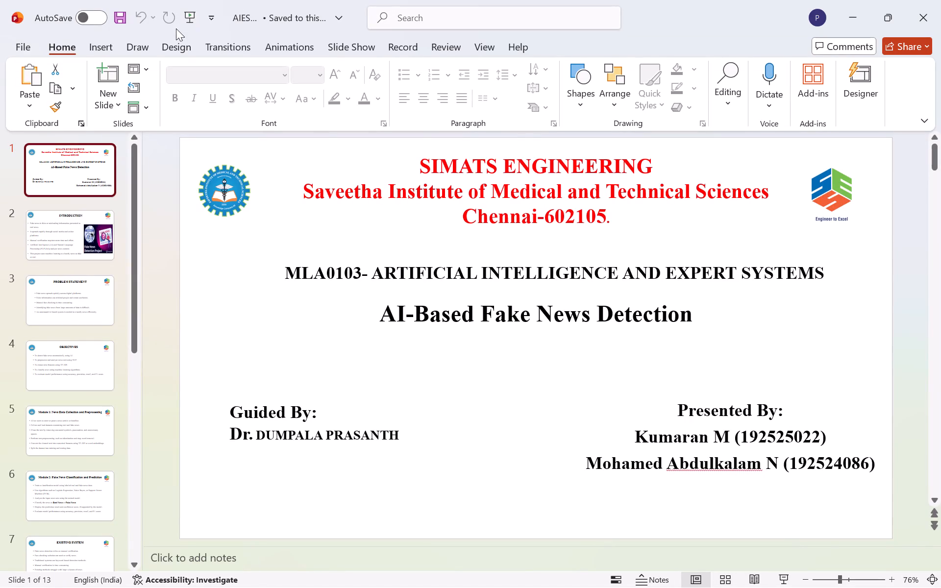
Start the AIES-ppt slide show from the title slide and page forward to the Module 1 slide.
{"action": "left_click", "coordinate": [188, 17]}
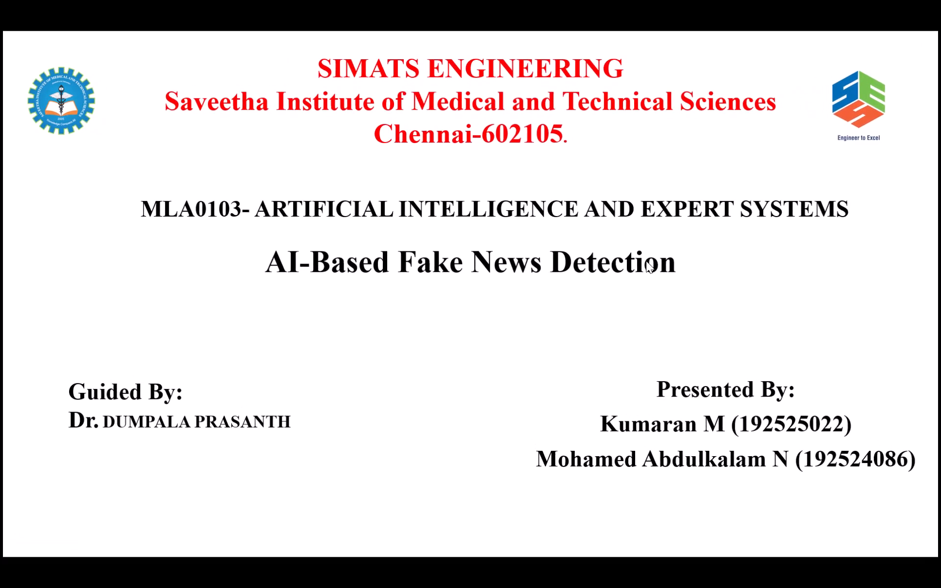
{"action": "scroll", "coordinate": [646, 261], "scroll_direction": "down", "scroll_amount": 1}
{"action": "scroll", "coordinate": [646, 261], "scroll_direction": "up", "scroll_amount": 3}
{"action": "scroll", "coordinate": [646, 261], "scroll_direction": "down", "scroll_amount": 1}
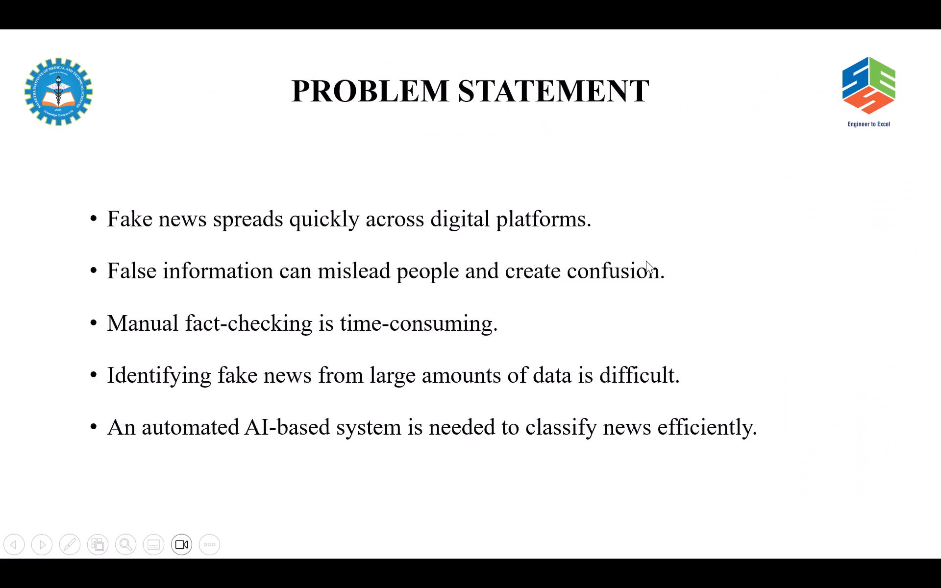
{"action": "scroll", "coordinate": [646, 261], "scroll_direction": "down", "scroll_amount": 2}
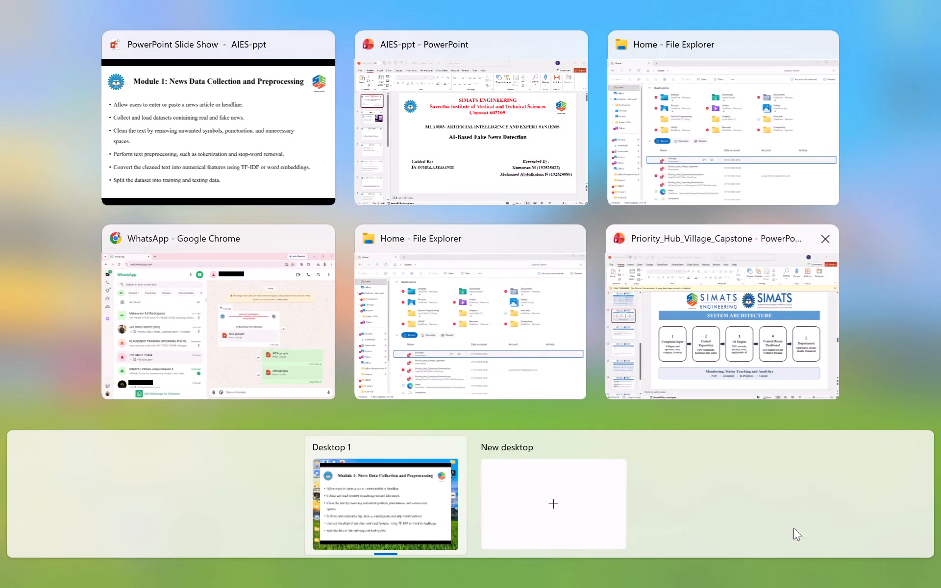
Create a second virtual desktop, switch to it, and return to Desktop 1 with the running slide show.
{"action": "left_click", "coordinate": [600, 532]}
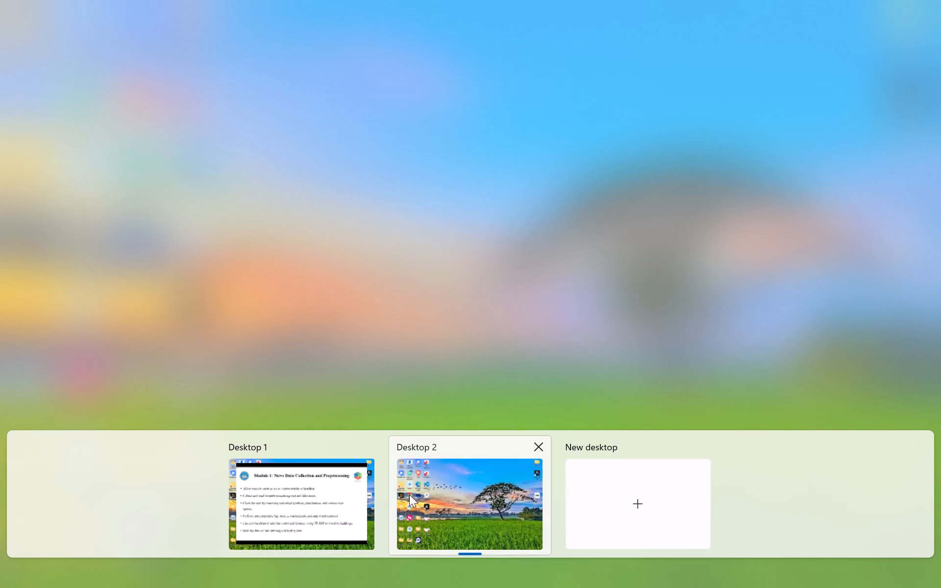
{"action": "left_click", "coordinate": [446, 503]}
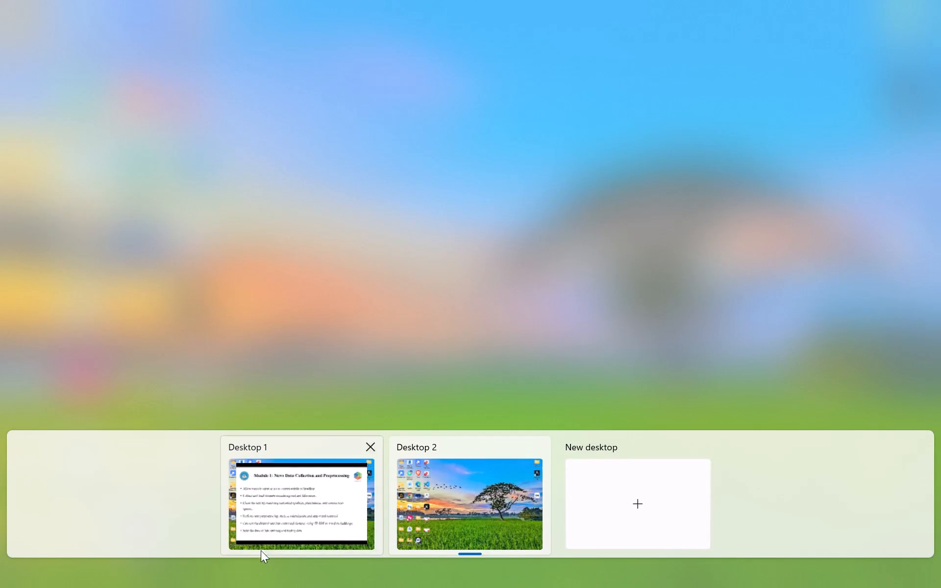
{"action": "left_click", "coordinate": [273, 519]}
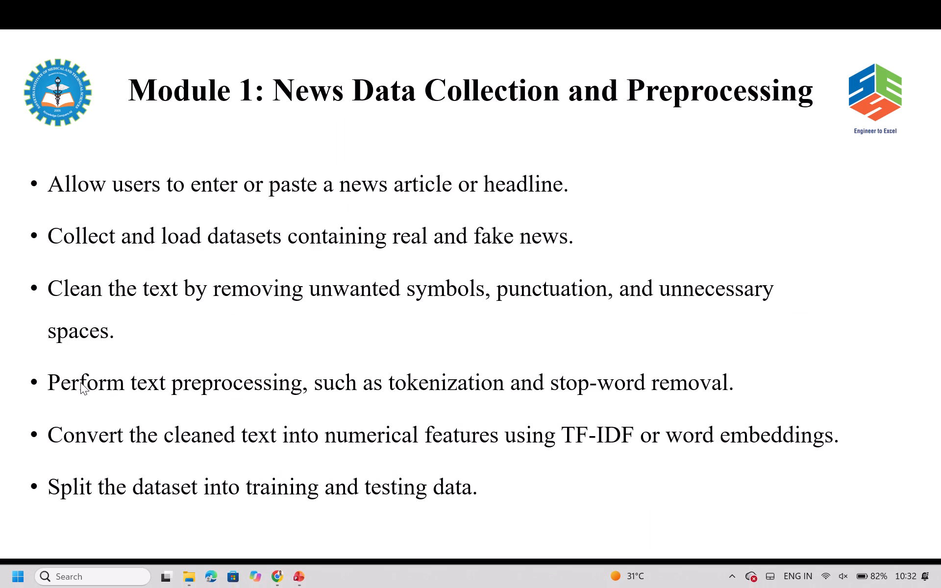
Page through the slide show as far as the Advantages slide, and go back to the title slide.
{"action": "key", "text": "Up"}
{"action": "key", "text": "Up"}
{"action": "key", "text": "Up"}
{"action": "key", "text": "Up"}
{"action": "key", "text": "Up"}
{"action": "key", "text": "Down"}
{"action": "scroll", "coordinate": [335, 189], "scroll_direction": "down", "scroll_amount": 1}
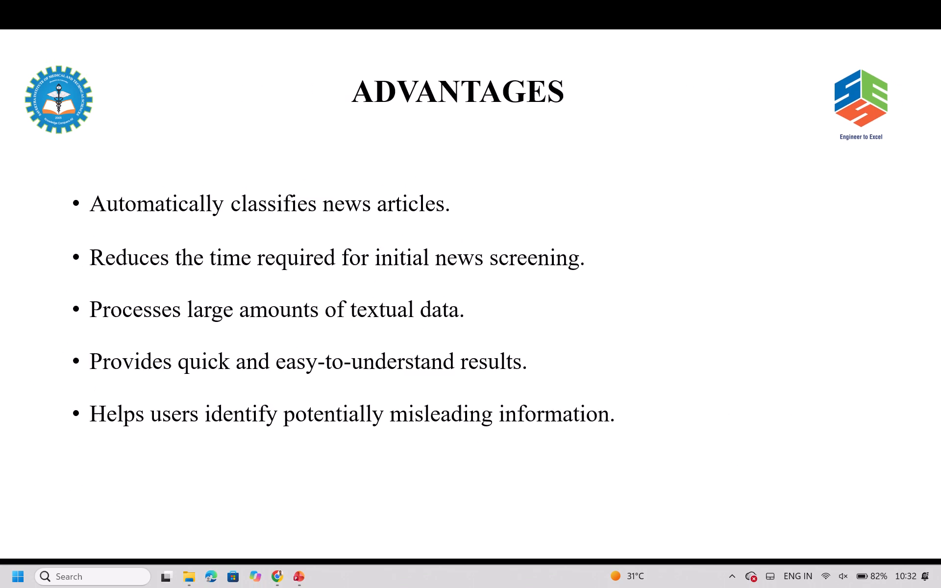
{"action": "scroll", "coordinate": [335, 189], "scroll_direction": "up", "scroll_amount": 16}
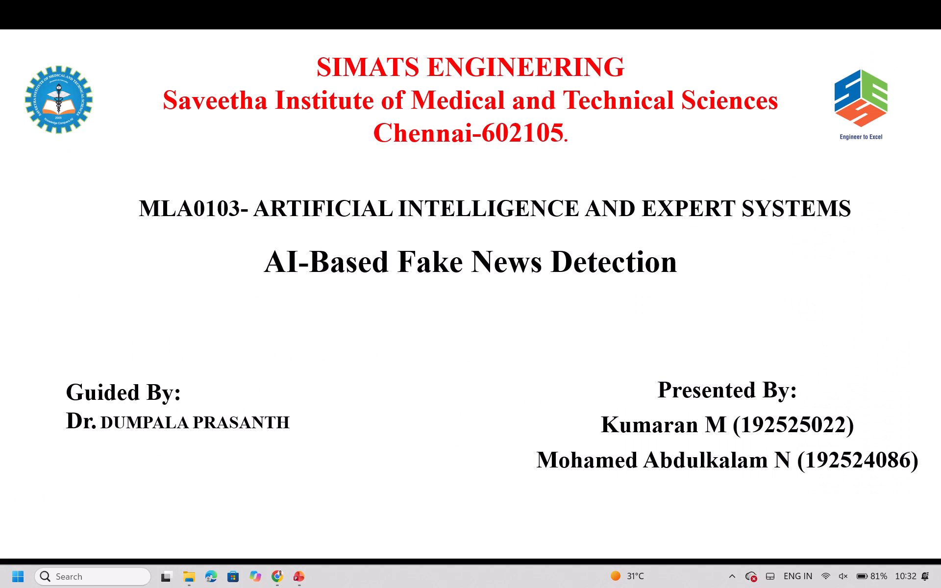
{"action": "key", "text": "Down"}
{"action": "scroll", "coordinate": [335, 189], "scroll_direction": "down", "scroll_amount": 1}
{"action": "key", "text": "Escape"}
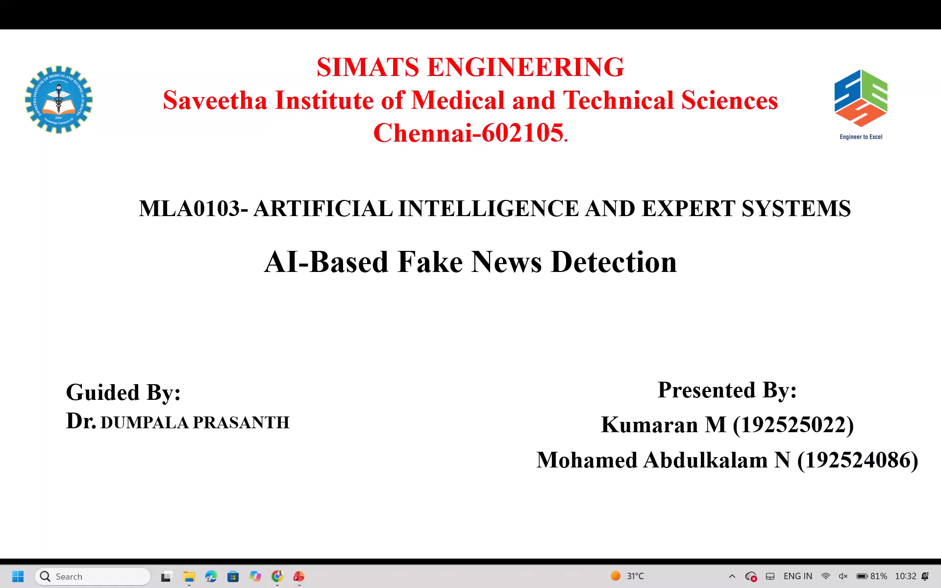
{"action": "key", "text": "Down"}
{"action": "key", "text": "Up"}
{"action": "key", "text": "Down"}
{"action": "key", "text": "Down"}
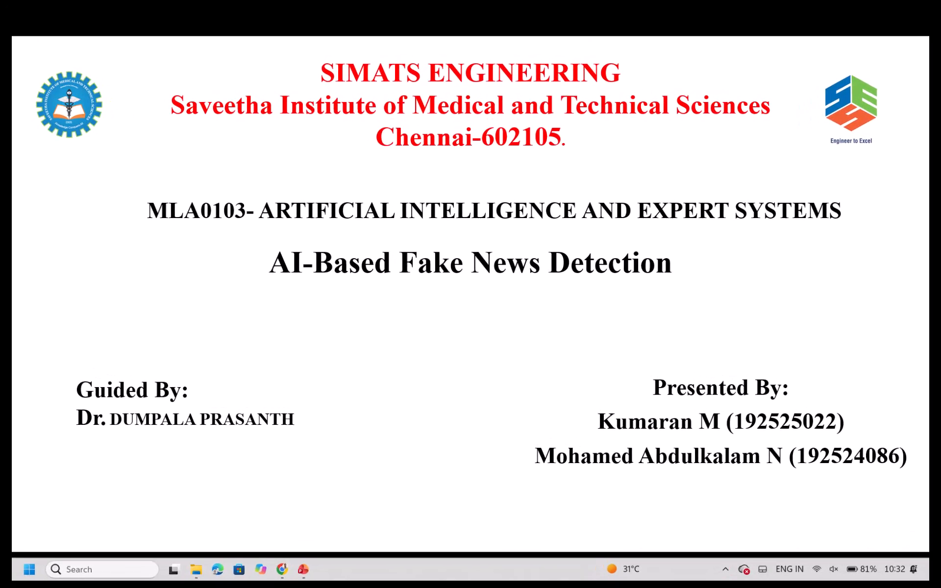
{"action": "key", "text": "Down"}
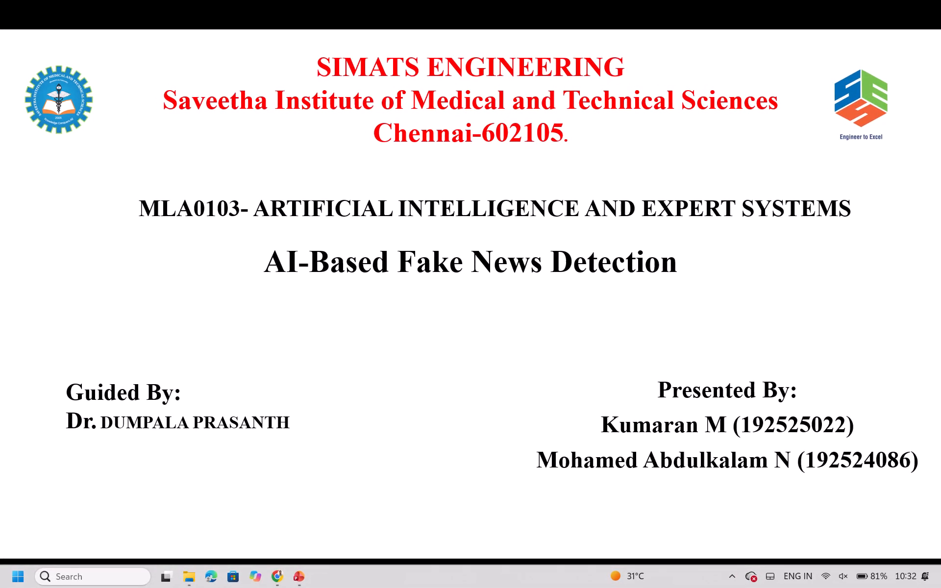
Bring the slide show back into focus and advance from the title slide.
{"action": "left_click_drag", "start_coordinate": [335, 189], "coordinate": [327, 96]}
{"action": "scroll", "coordinate": [327, 96], "scroll_direction": "down", "scroll_amount": 1}
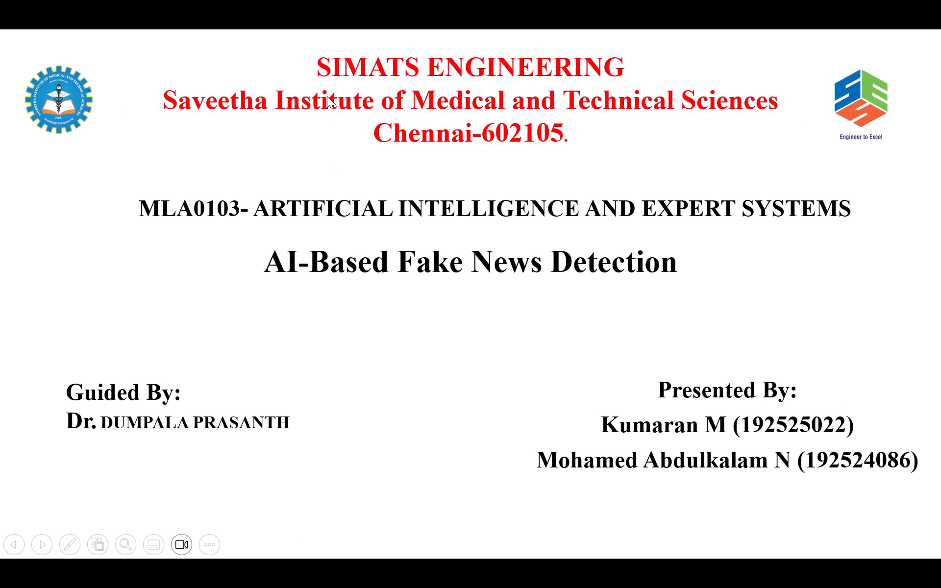
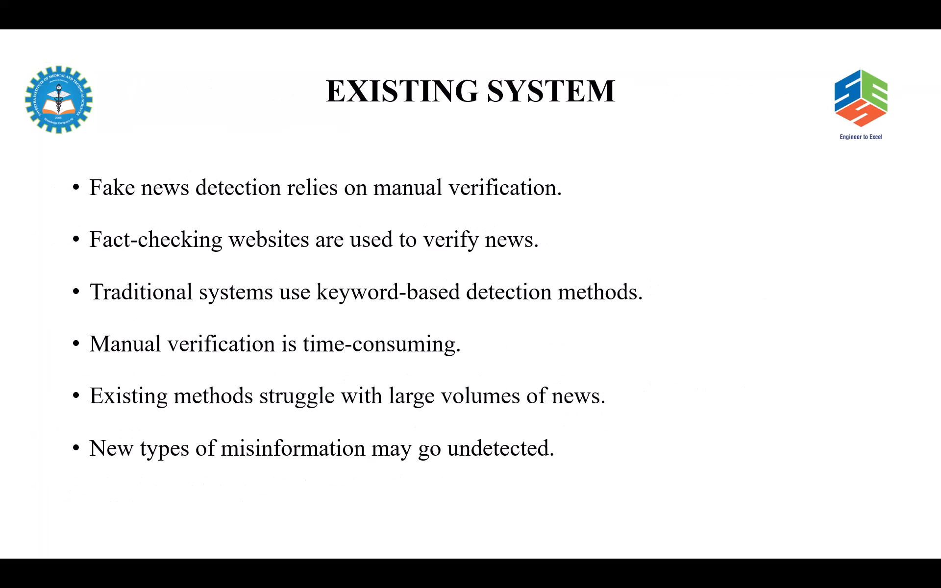
Page back and forth through the running slide show to review the Objectives, Module 1, Module 2 and Proposed Solution slides.
{"action": "scroll", "coordinate": [326, 73], "scroll_direction": "up", "scroll_amount": 1}
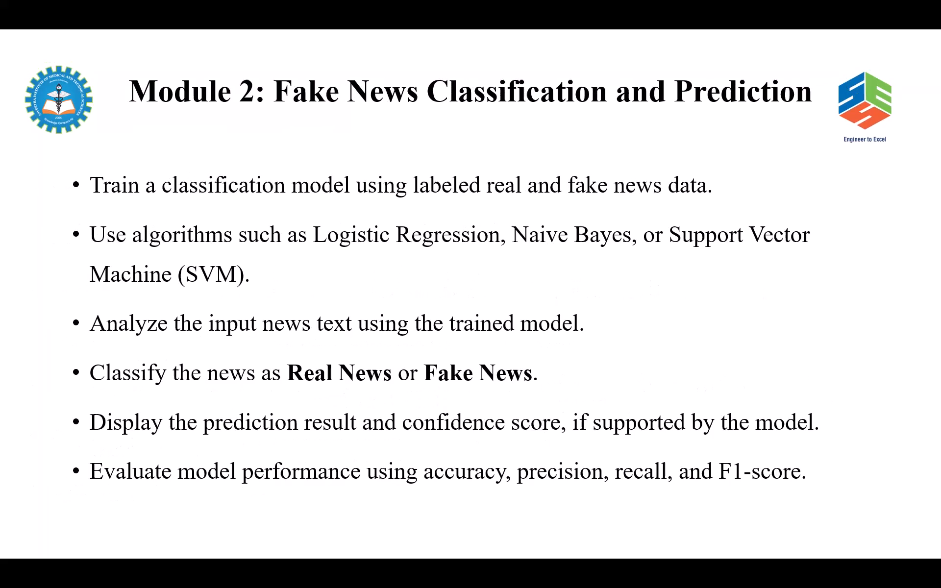
{"action": "scroll", "coordinate": [326, 73], "scroll_direction": "up", "scroll_amount": 2}
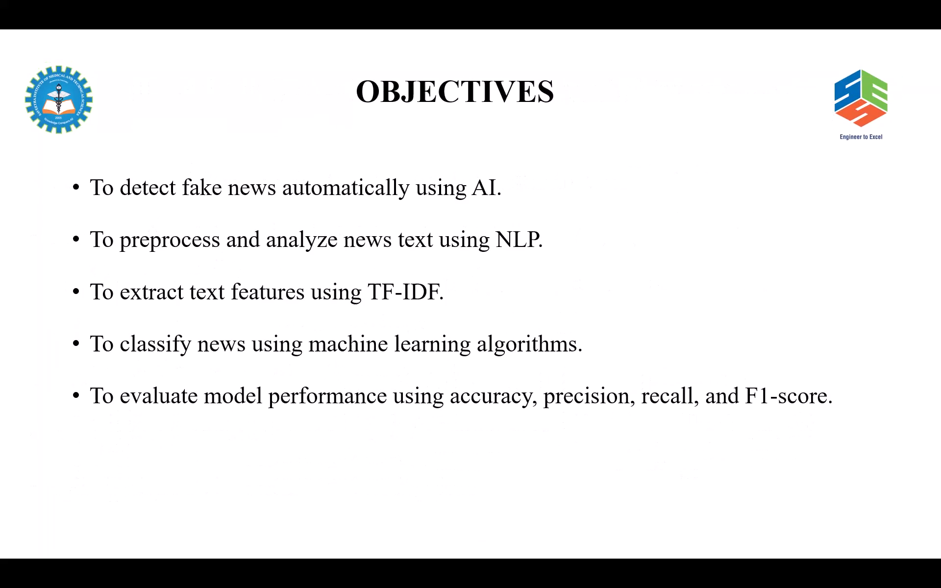
{"action": "scroll", "coordinate": [326, 73], "scroll_direction": "down", "scroll_amount": 2}
{"action": "scroll", "coordinate": [326, 73], "scroll_direction": "up", "scroll_amount": 1}
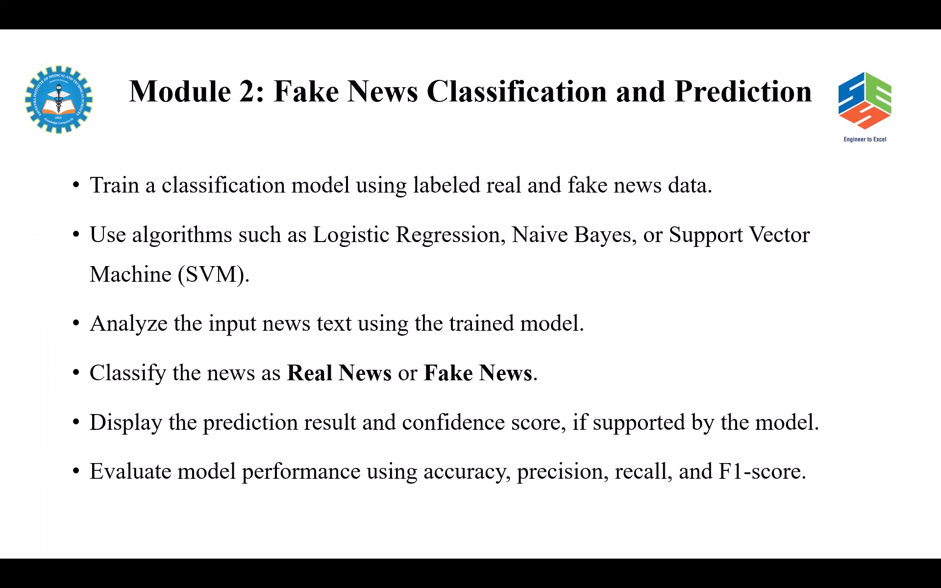
{"action": "scroll", "coordinate": [326, 73], "scroll_direction": "up", "scroll_amount": 3}
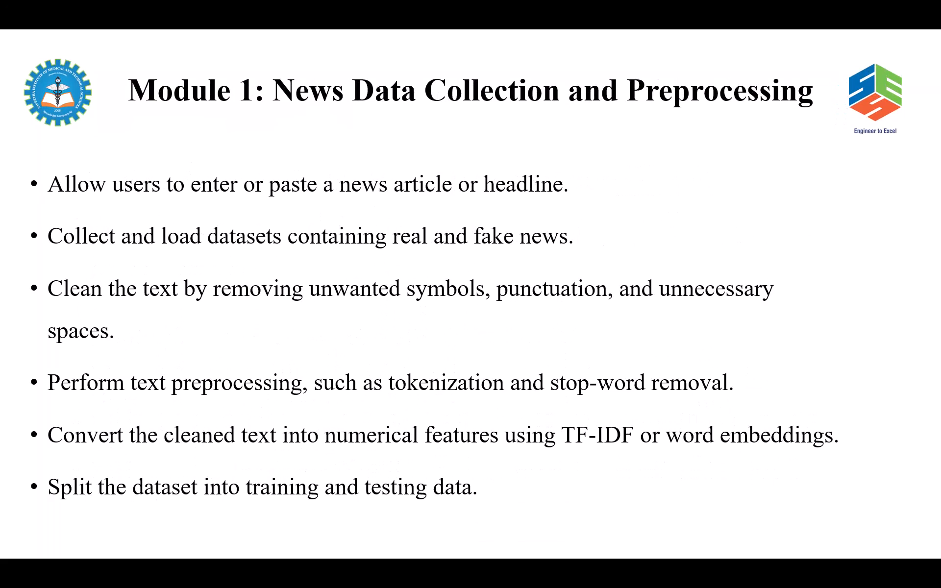
{"action": "scroll", "coordinate": [326, 73], "scroll_direction": "down", "scroll_amount": 3}
{"action": "scroll", "coordinate": [326, 73], "scroll_direction": "up", "scroll_amount": 1}
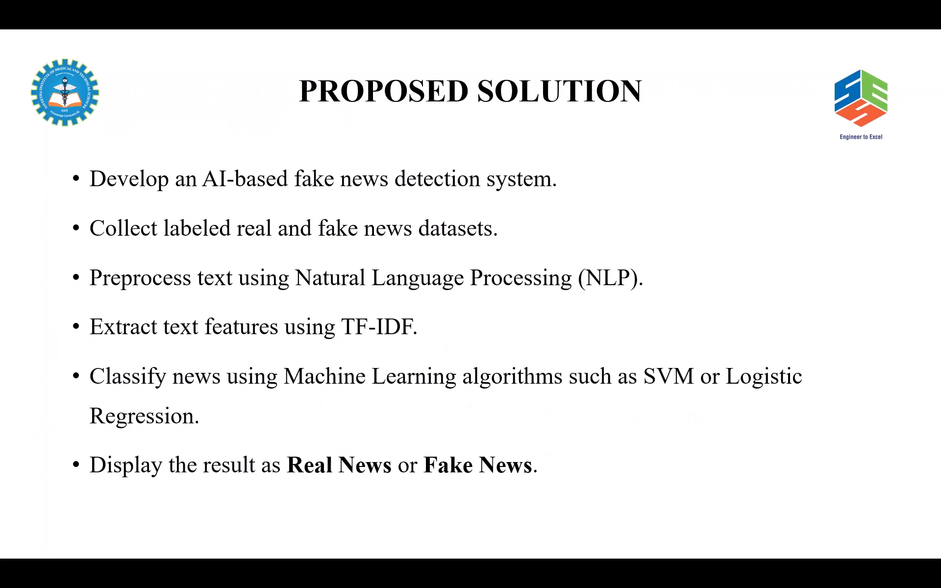
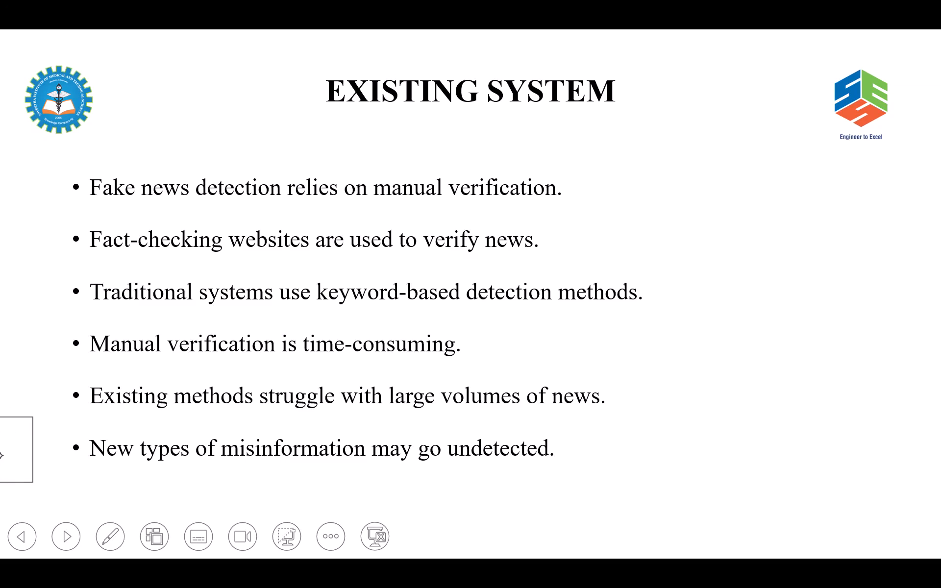
Advance the running slide show from Existing System to review the Proposed Solution, Advantages and Future Enhancements slides.
{"action": "right_click", "coordinate": [0, 453]}
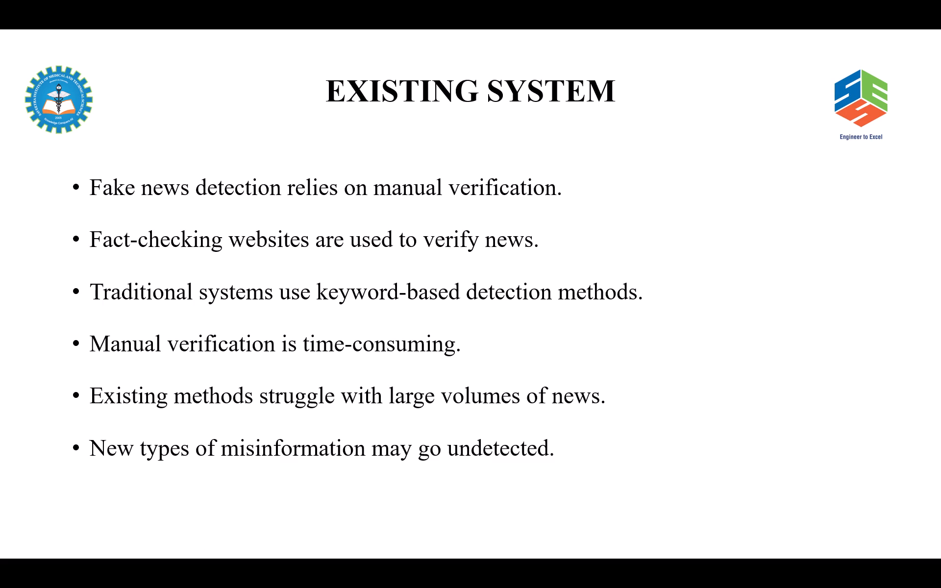
{"action": "scroll", "coordinate": [0, 453], "scroll_direction": "down", "scroll_amount": 2}
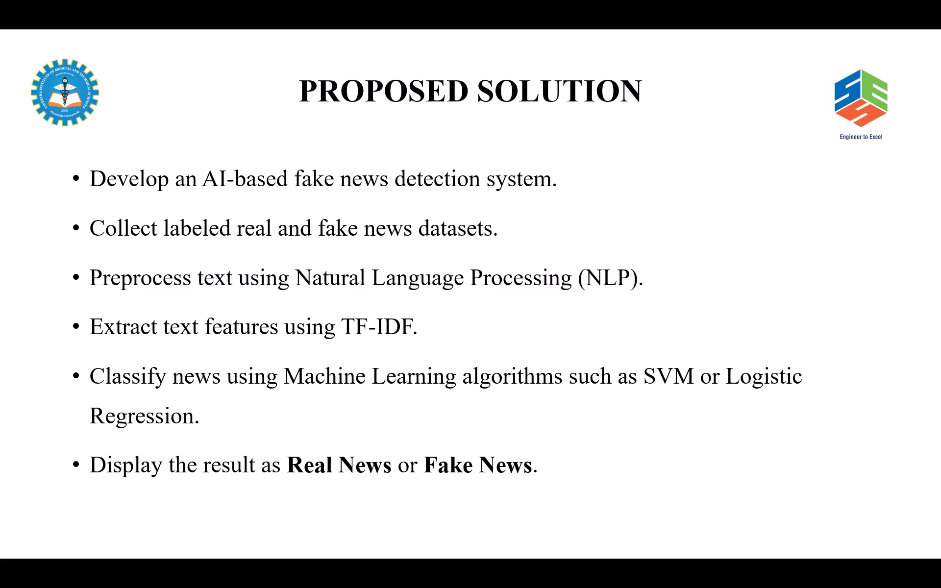
{"action": "scroll", "coordinate": [0, 453], "scroll_direction": "down", "scroll_amount": 1}
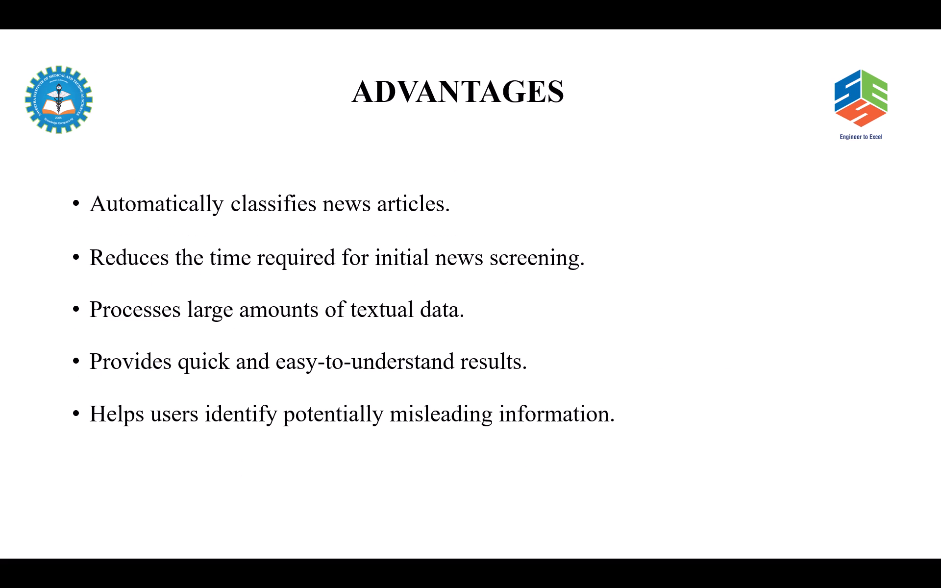
{"action": "scroll", "coordinate": [0, 453], "scroll_direction": "down", "scroll_amount": 2}
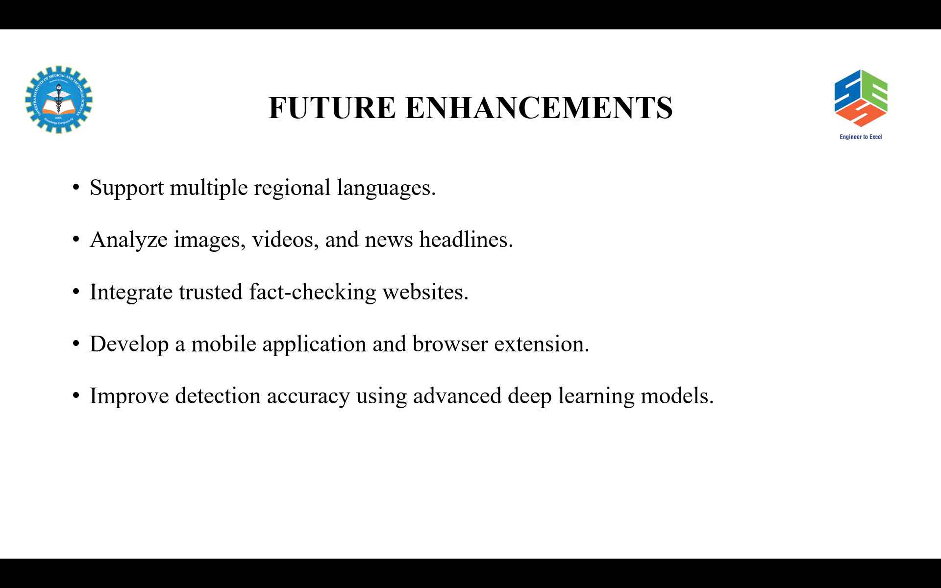
{"action": "scroll", "coordinate": [0, 453], "scroll_direction": "down", "scroll_amount": 1}
Page back and forth to recheck the Proposed Solution, Module 1, Advantages and Conclusion slides, ending on the title slide.
{"action": "scroll", "coordinate": [0, 453], "scroll_direction": "up", "scroll_amount": 3}
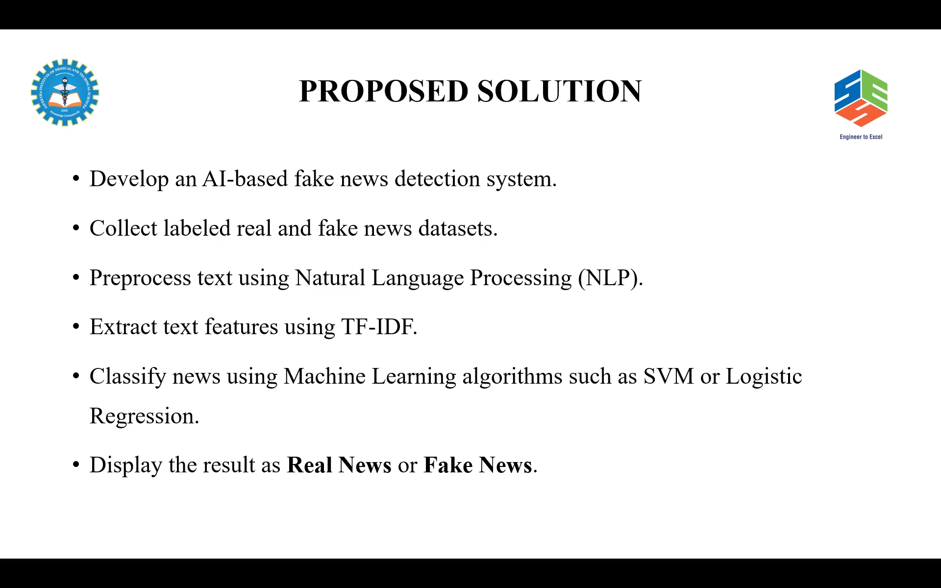
{"action": "scroll", "coordinate": [0, 453], "scroll_direction": "up", "scroll_amount": 3}
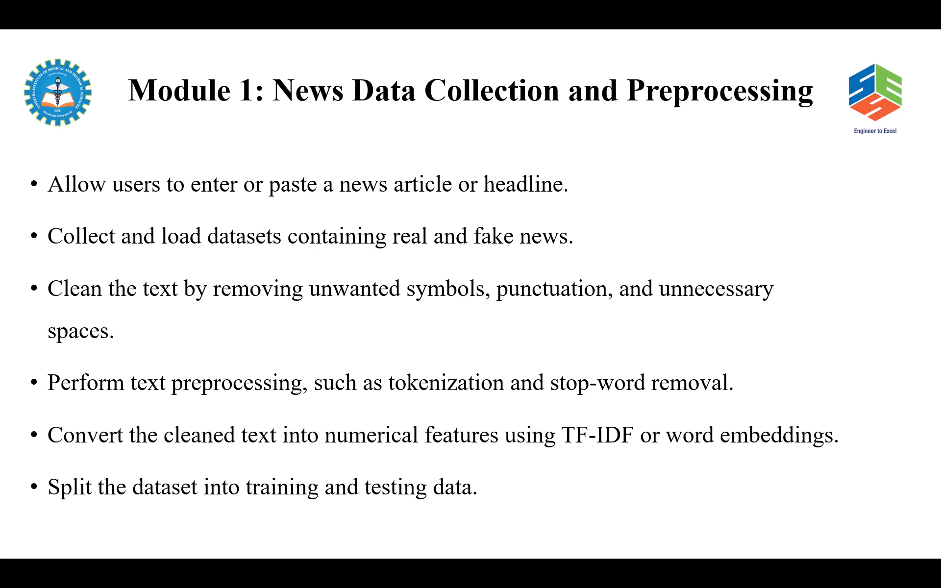
{"action": "scroll", "coordinate": [0, 453], "scroll_direction": "down", "scroll_amount": 2}
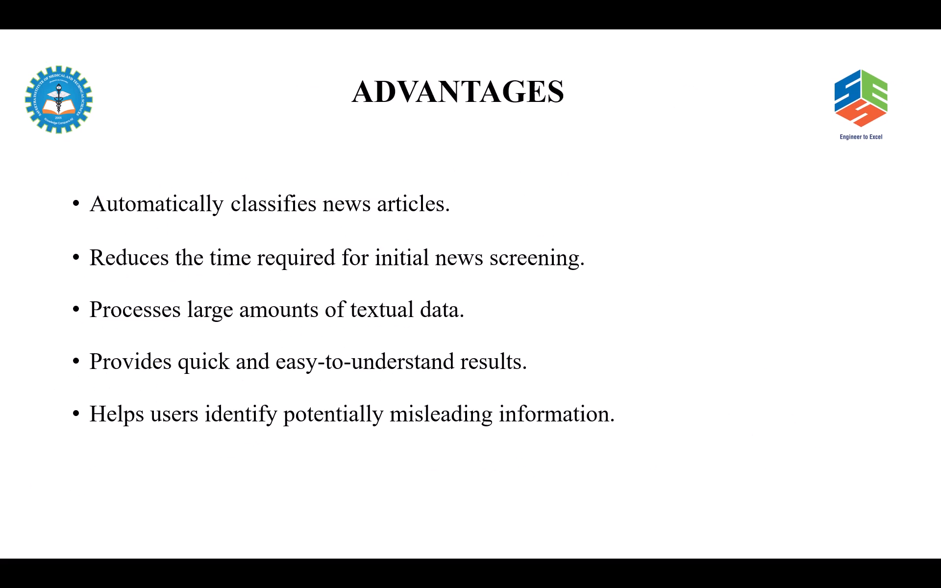
{"action": "scroll", "coordinate": [0, 453], "scroll_direction": "down", "scroll_amount": 1}
{"action": "scroll", "coordinate": [0, 453], "scroll_direction": "up", "scroll_amount": 2}
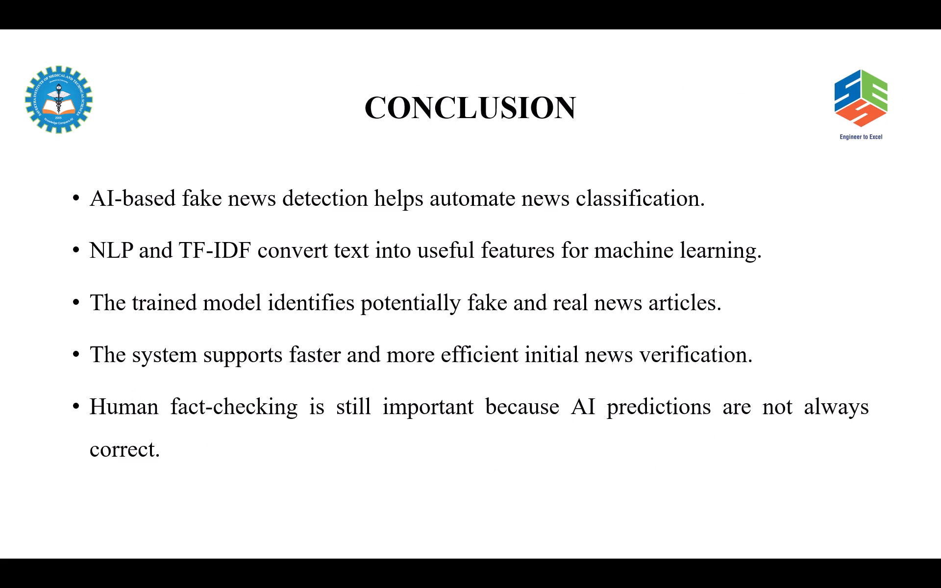
{"action": "scroll", "coordinate": [0, 453], "scroll_direction": "up", "scroll_amount": 2}
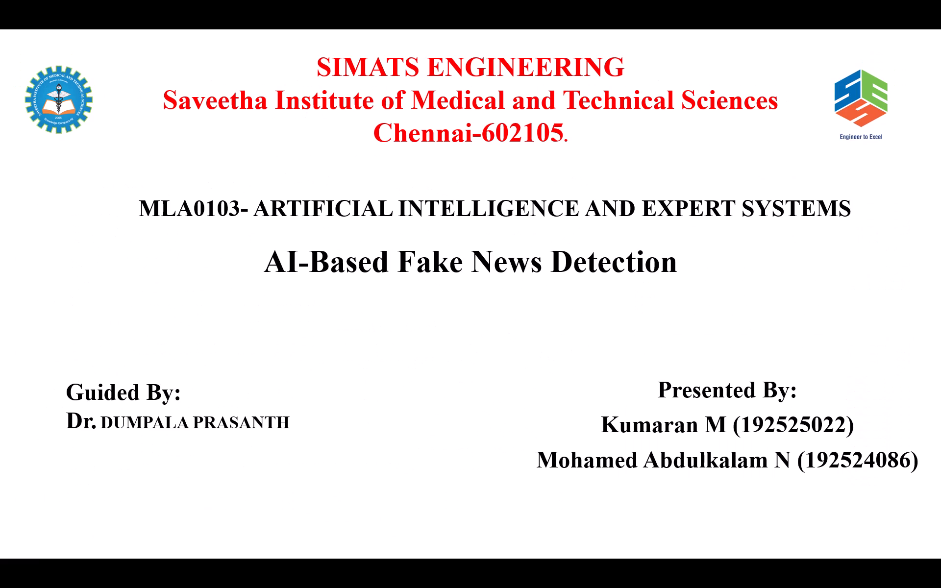
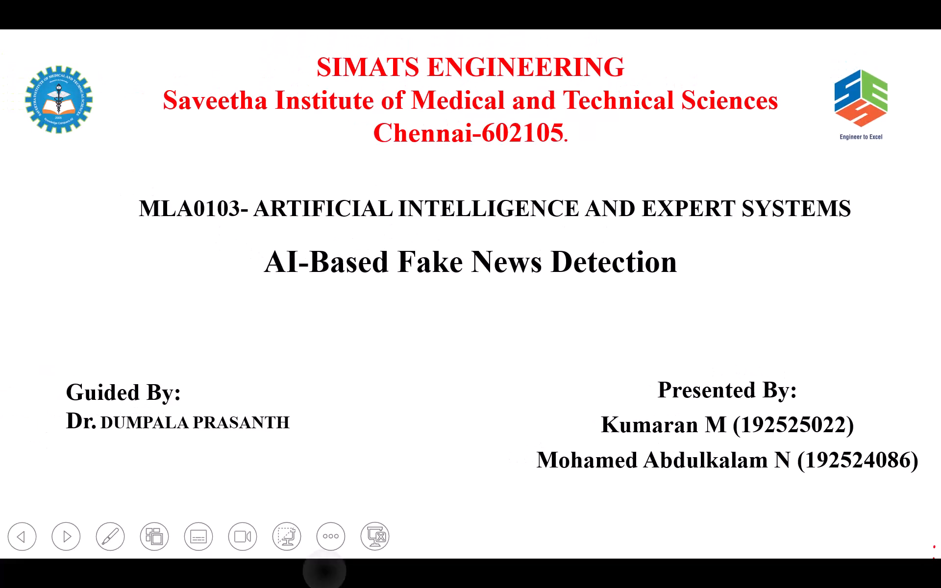
End the running slide show and discard the ink annotations.
{"action": "left_click", "coordinate": [318, 545]}
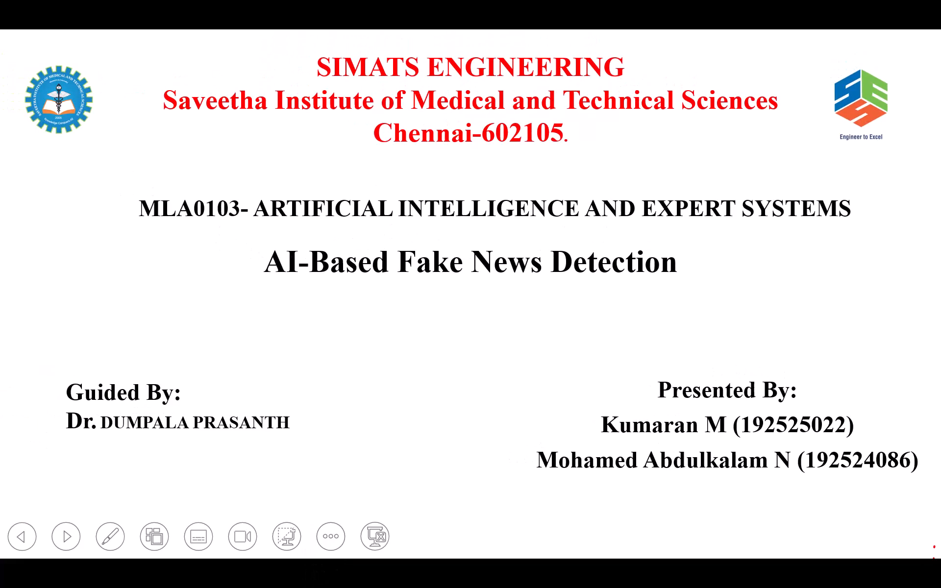
{"action": "key", "text": "Escape"}
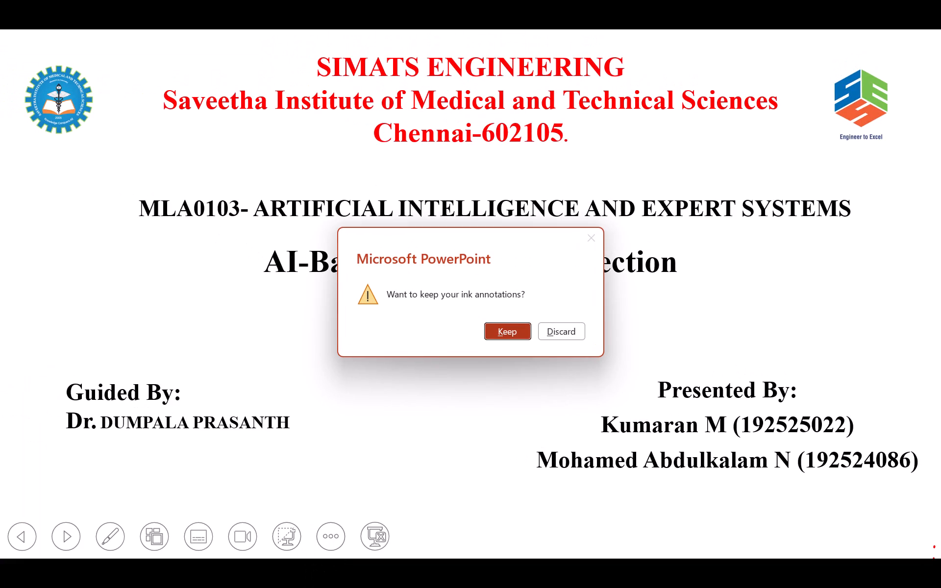
{"action": "left_click", "coordinate": [566, 329]}
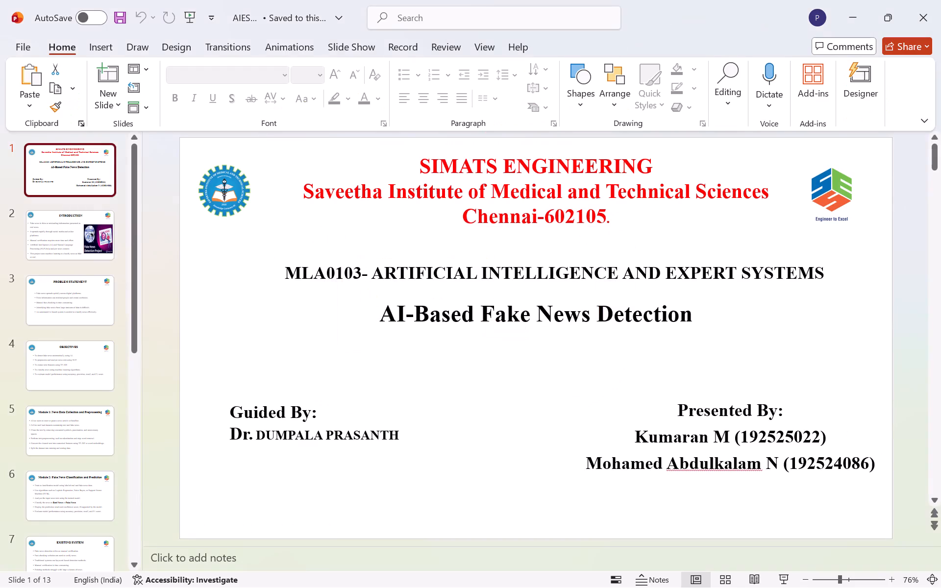
Close the AIES presentation.
{"action": "left_click", "coordinate": [940, 0]}
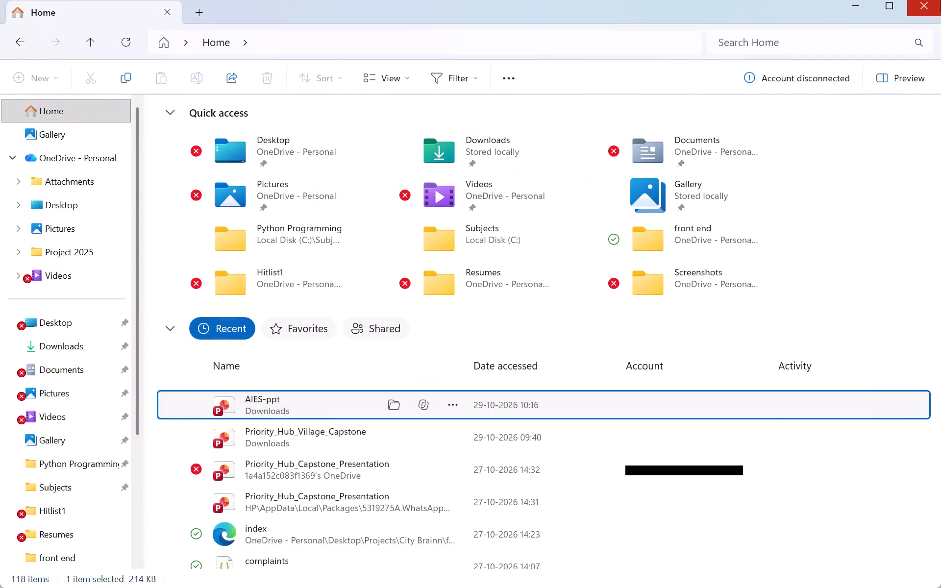